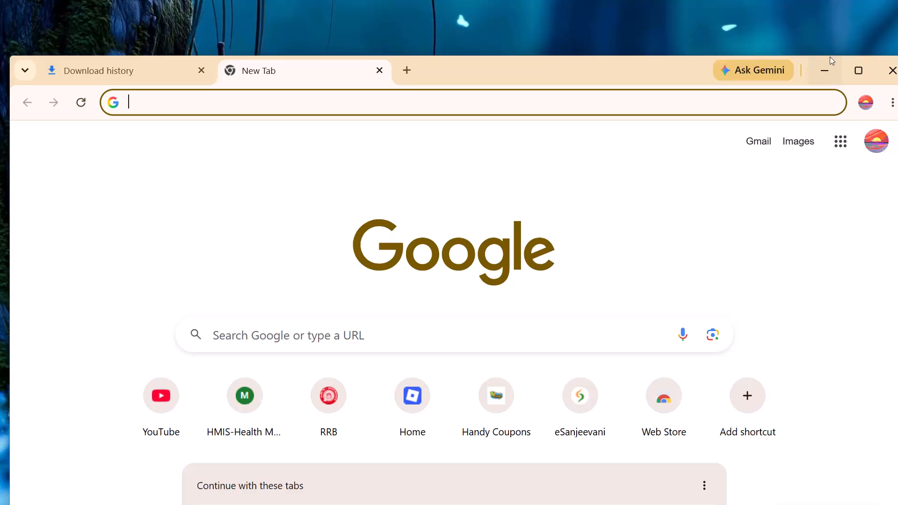
Maximize the browser window and activate the address bar on the new tab for a web search.
left_click(855, 72)
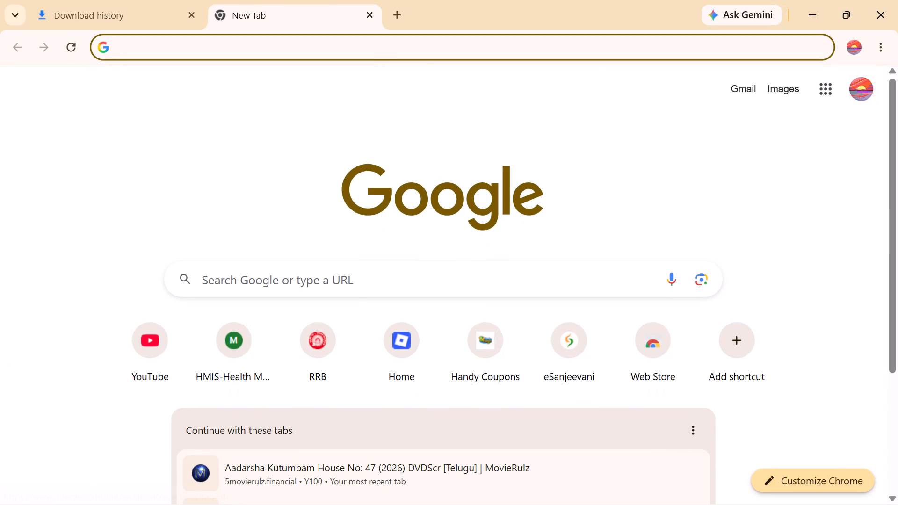
left_click(261, 47)
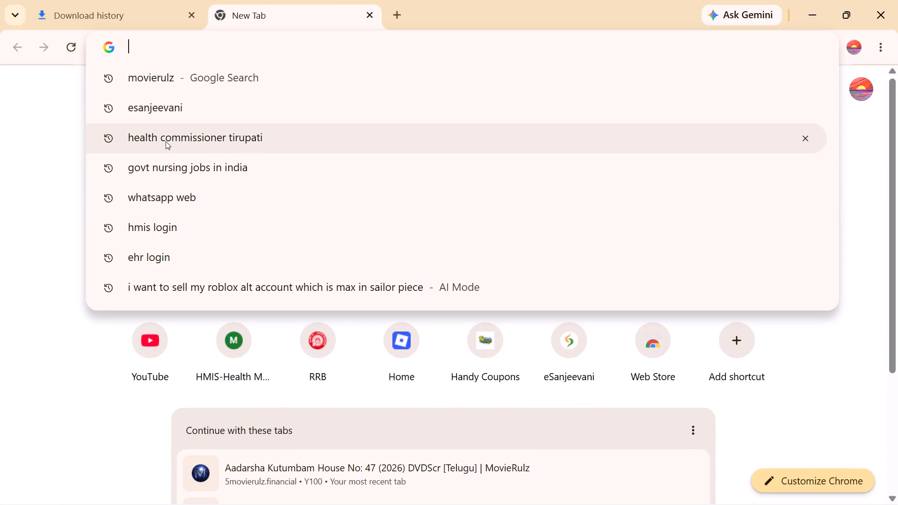
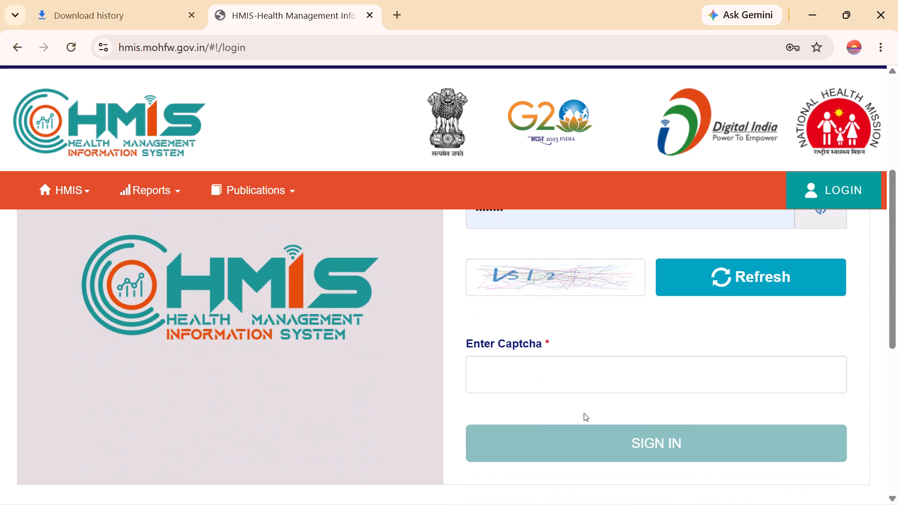
Enter the captcha characters shown in the image, matching their capitalisation, and sign in to the HMIS portal.
left_click(530, 377)
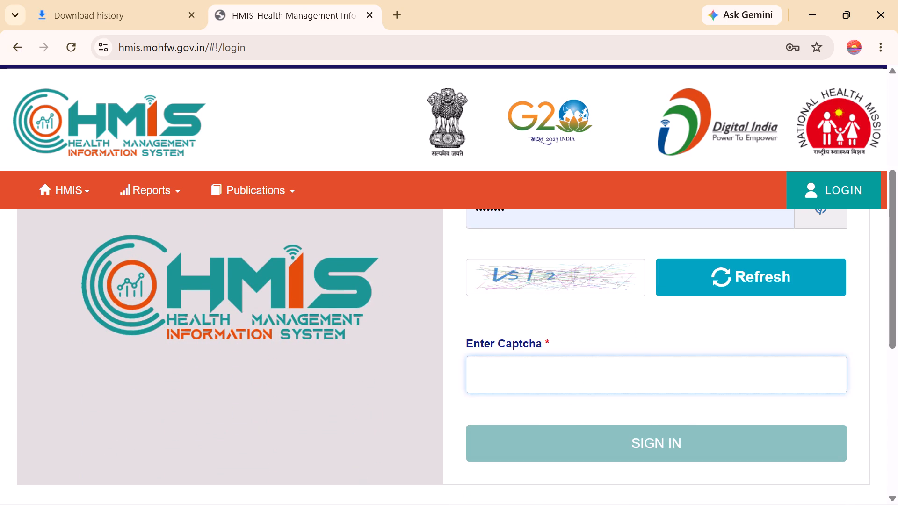
key("shift+v")
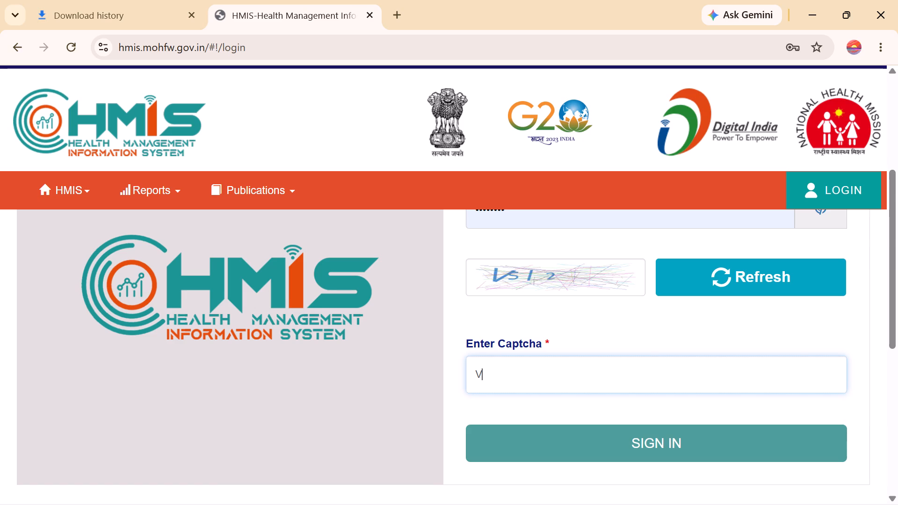
key("s")
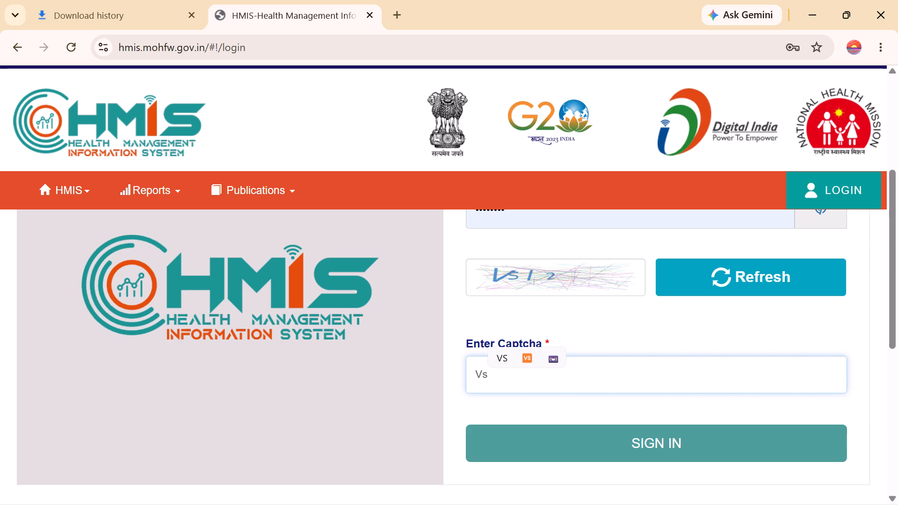
key("BackSpace")
key("shift+s")
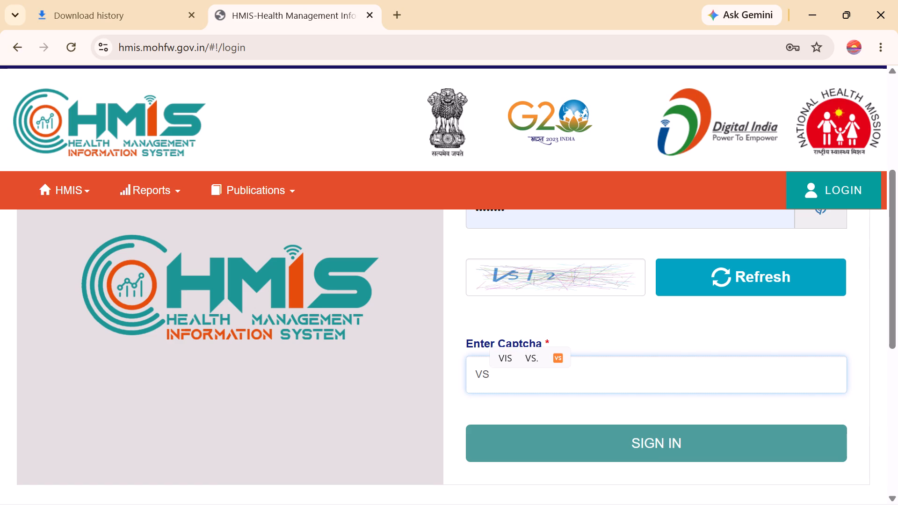
key("i")
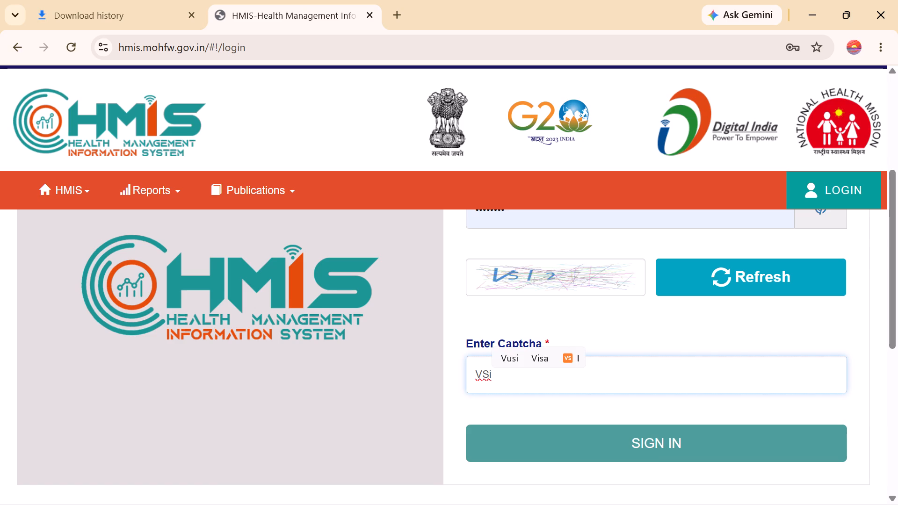
key("BackSpace")
key("i")
key("BackSpace")
key("shift+i")
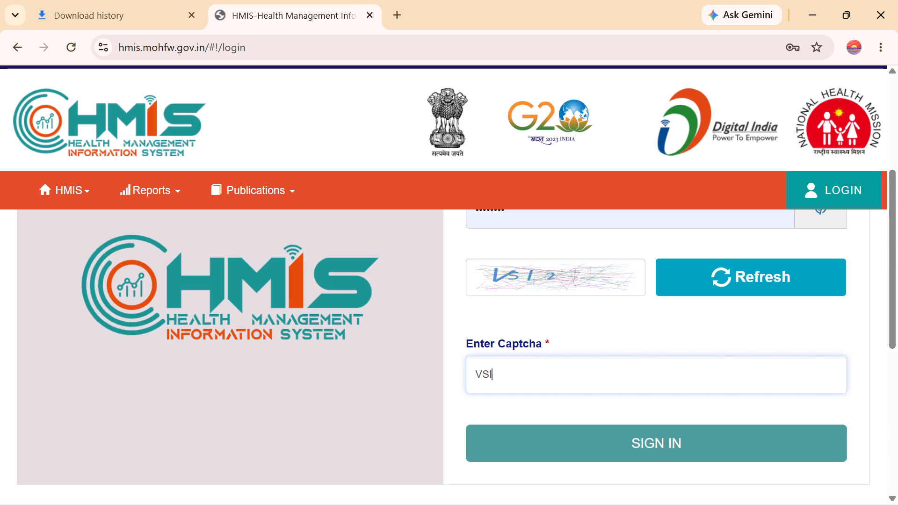
key("2")
left_click(658, 448)
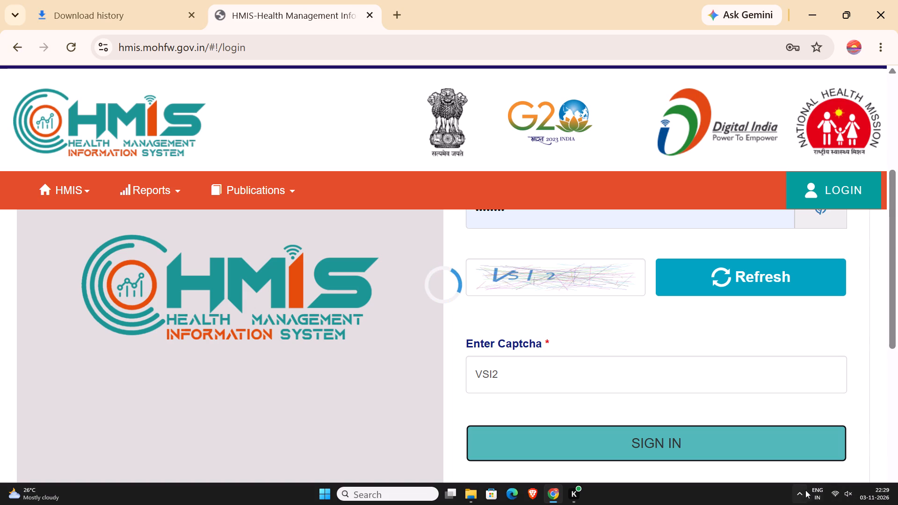
Switch to the hidden system tray apps and open the options for Roblox.
left_click(797, 491)
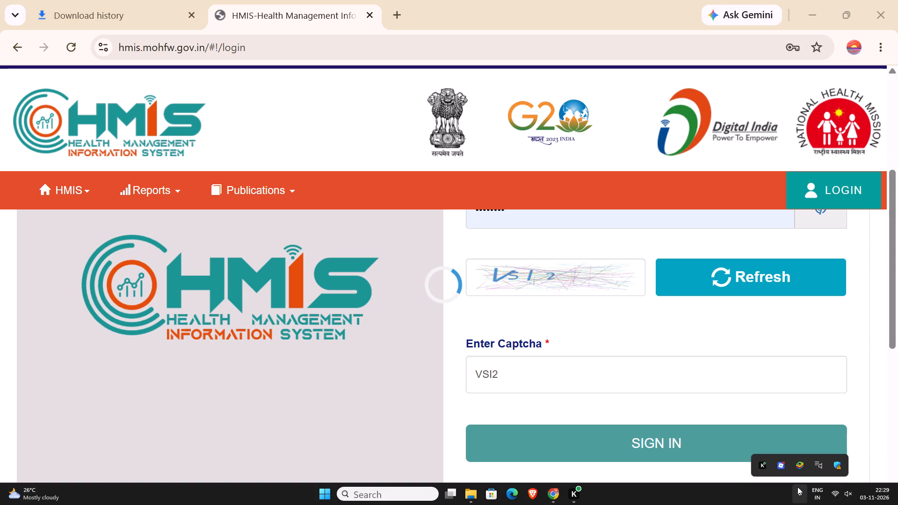
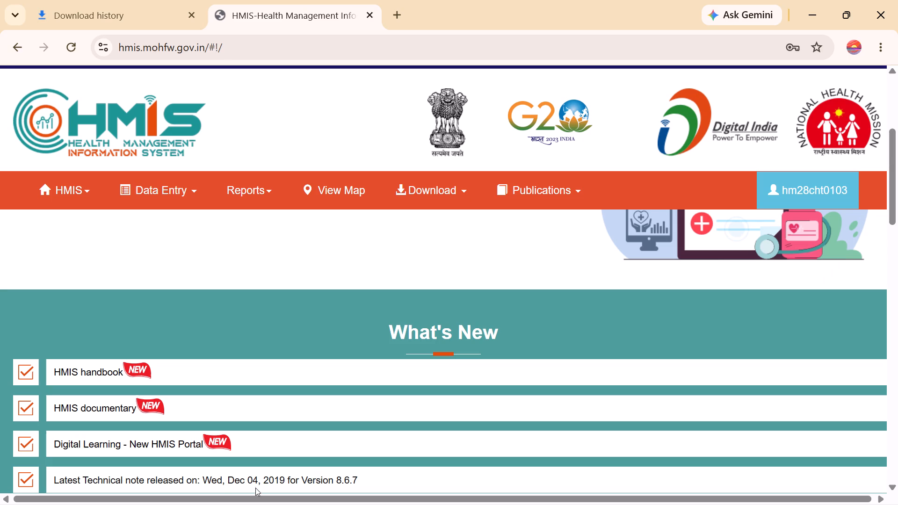
Open the Monthly Service Delivery data entry page of the HMIS portal.
left_click(153, 188)
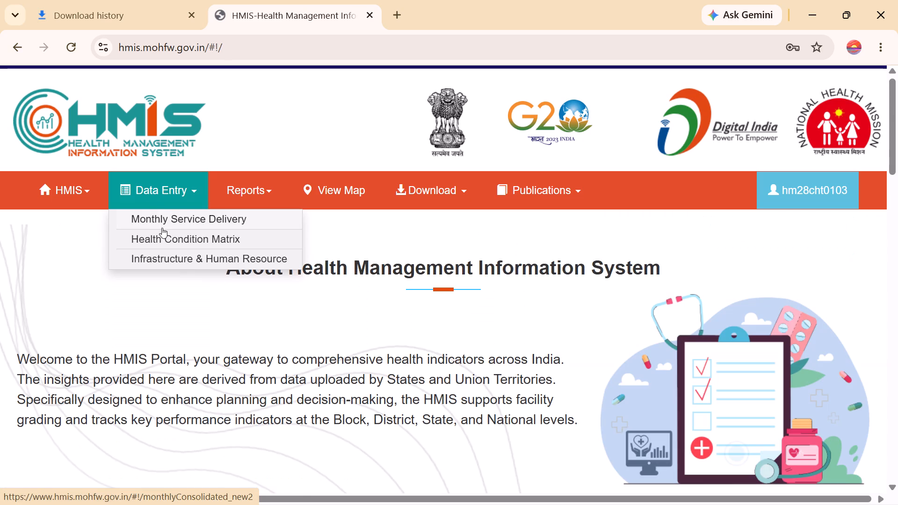
left_click(168, 216)
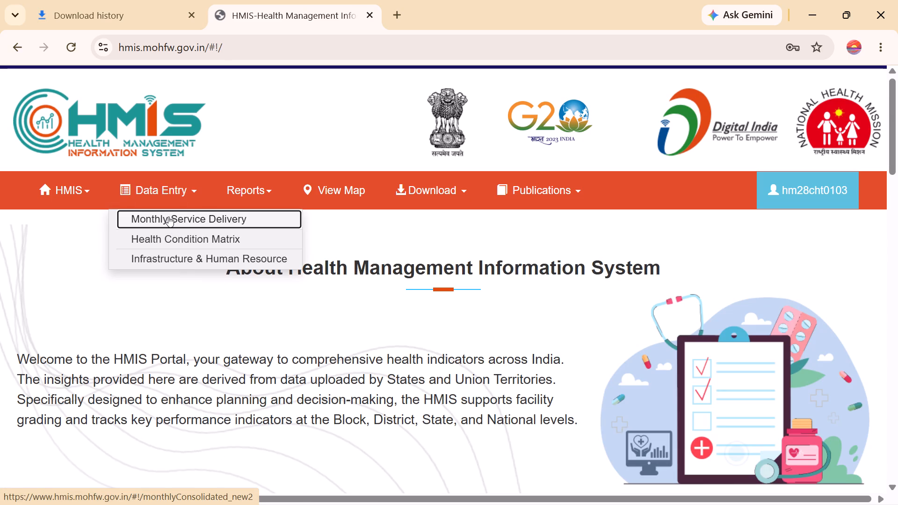
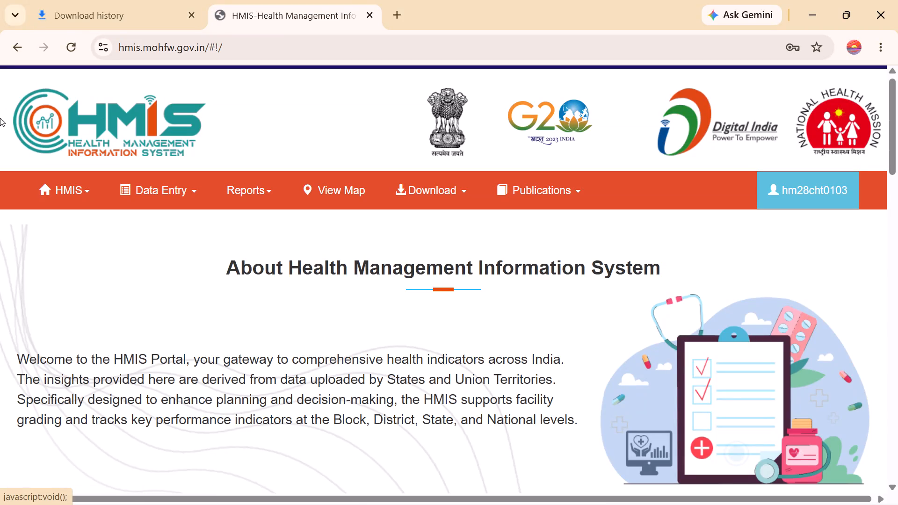
Try to open the Monthly Service Delivery data entry page of the HMIS portal again.
left_click(164, 220)
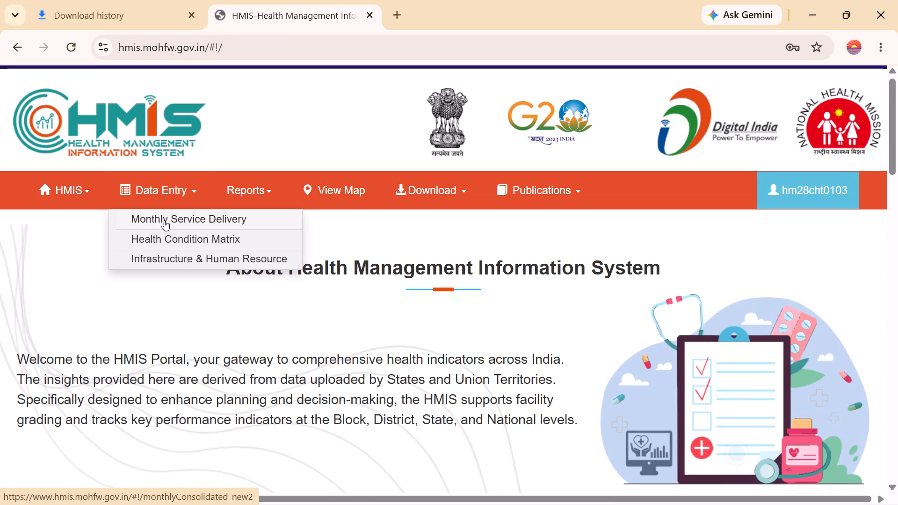
left_click(164, 220)
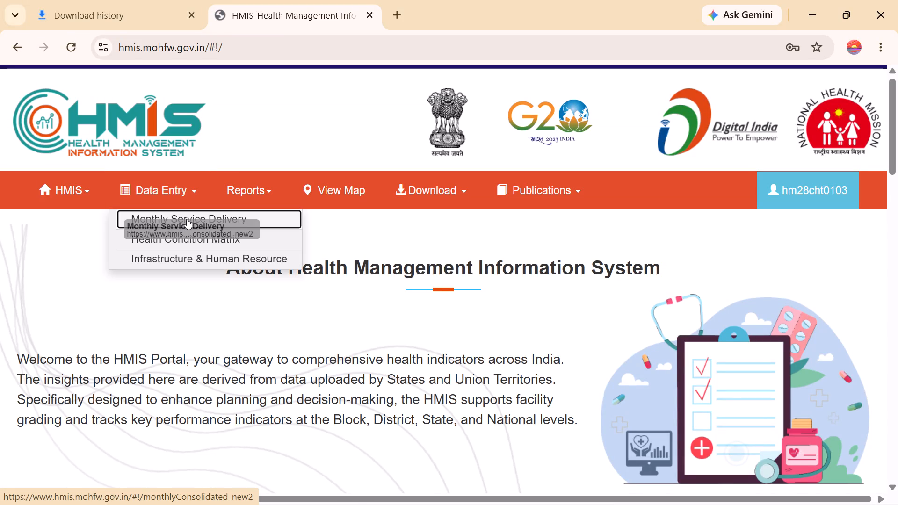
left_click(235, 219)
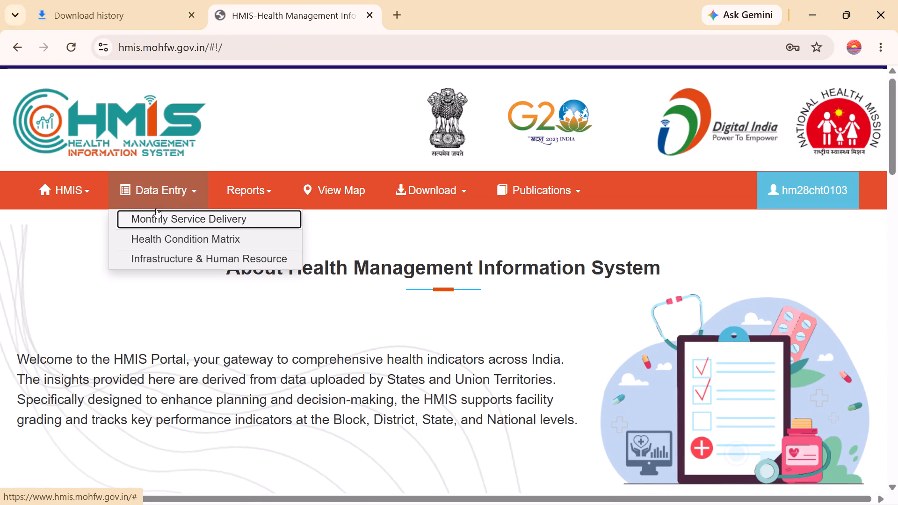
left_click(157, 220)
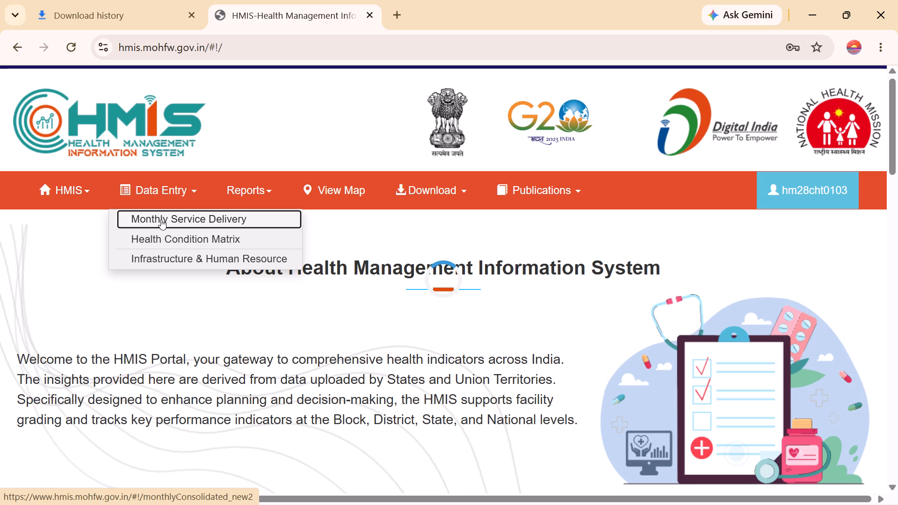
left_click(195, 224)
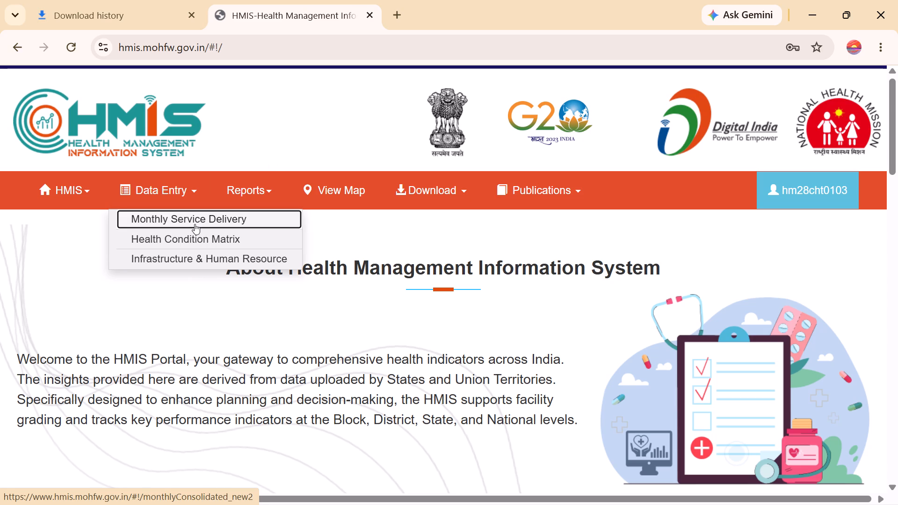
left_click(195, 224)
left_click(205, 222)
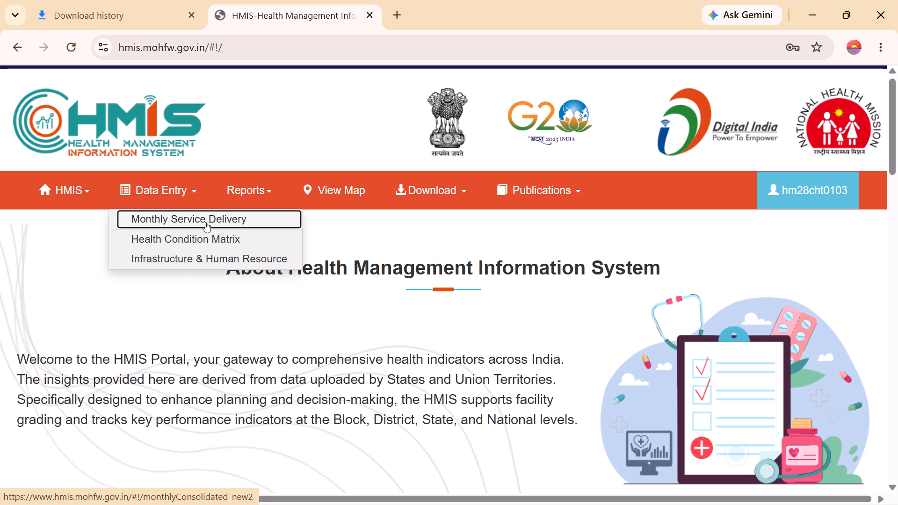
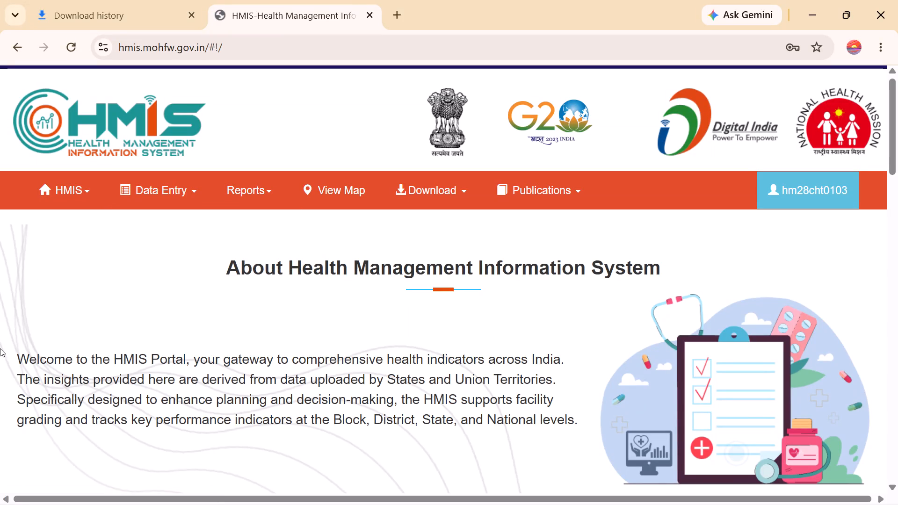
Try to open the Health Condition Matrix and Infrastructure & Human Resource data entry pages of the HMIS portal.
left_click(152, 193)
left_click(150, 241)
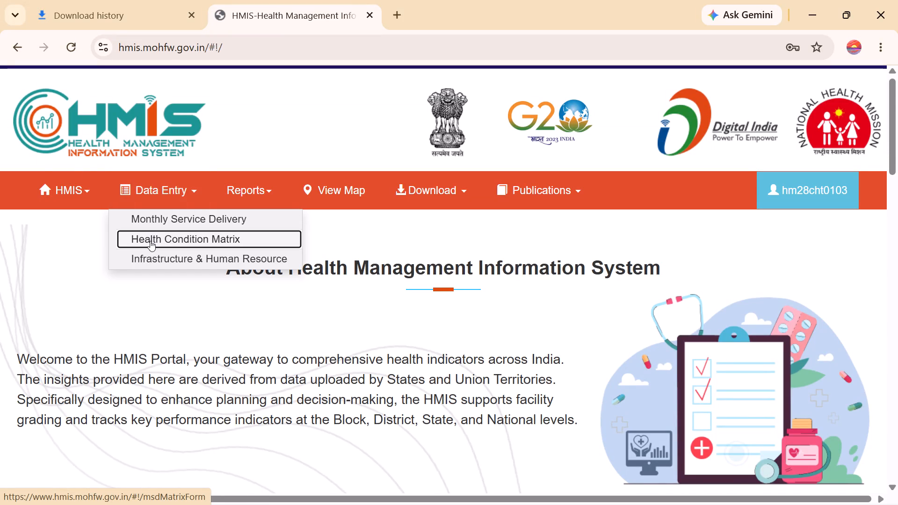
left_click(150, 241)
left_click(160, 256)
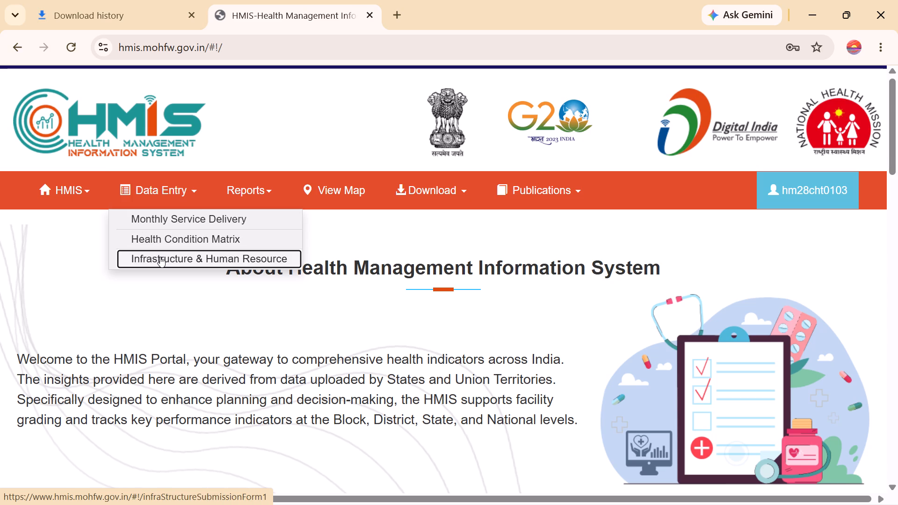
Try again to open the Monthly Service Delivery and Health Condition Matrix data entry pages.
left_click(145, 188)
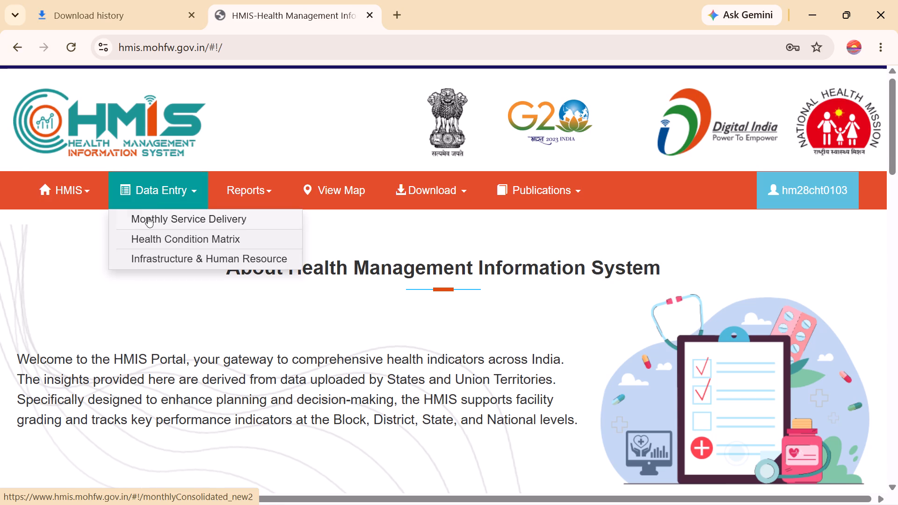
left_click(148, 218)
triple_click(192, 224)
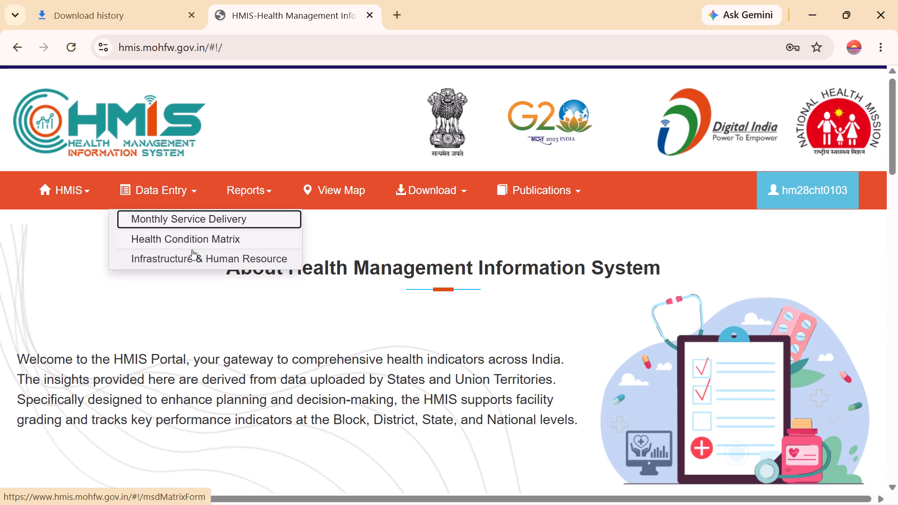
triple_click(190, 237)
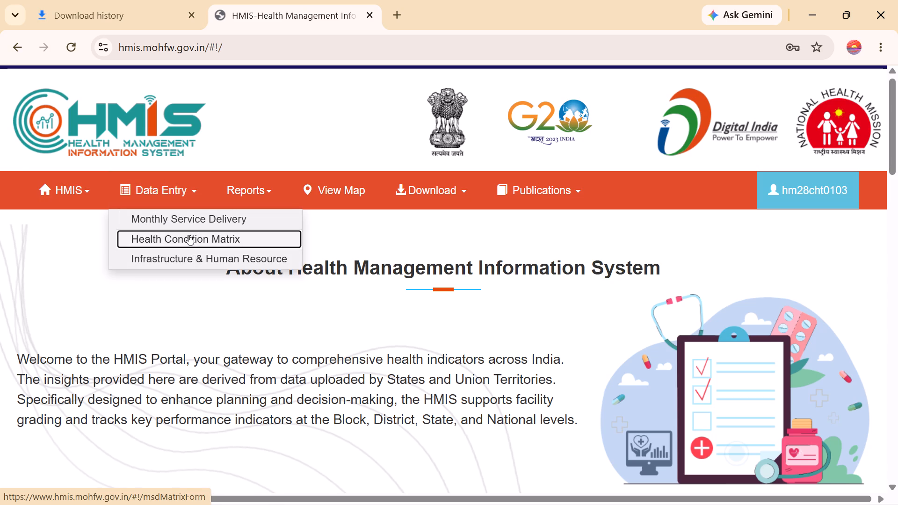
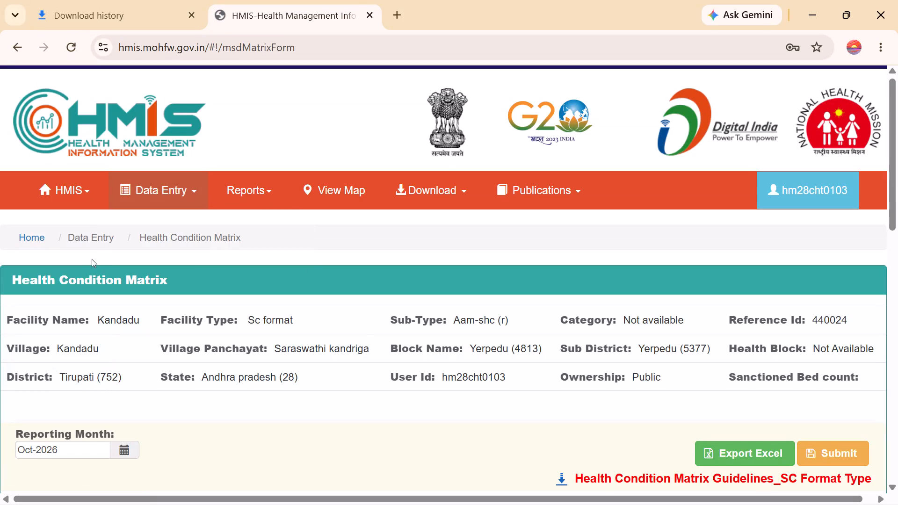
Switch from the Health Condition Matrix to the Monthly Service Delivery data entry page of the HMIS portal.
left_click(89, 239)
left_click(159, 213)
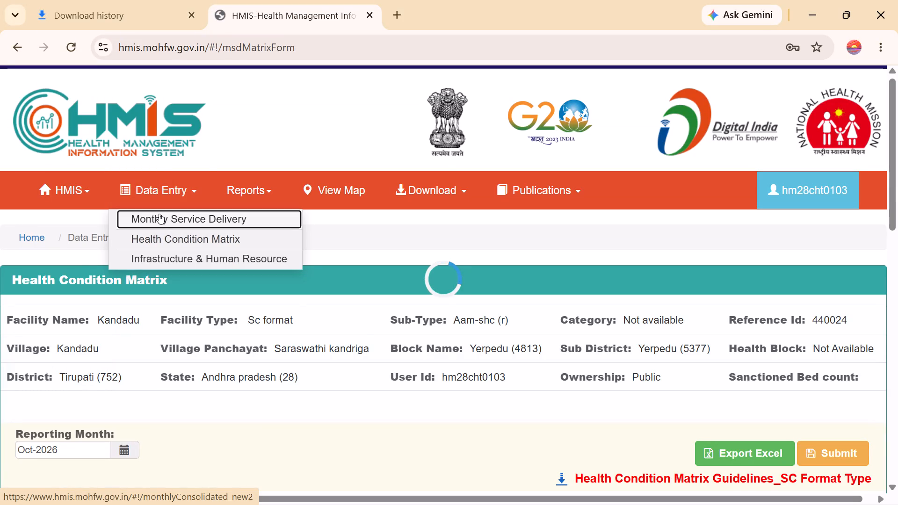
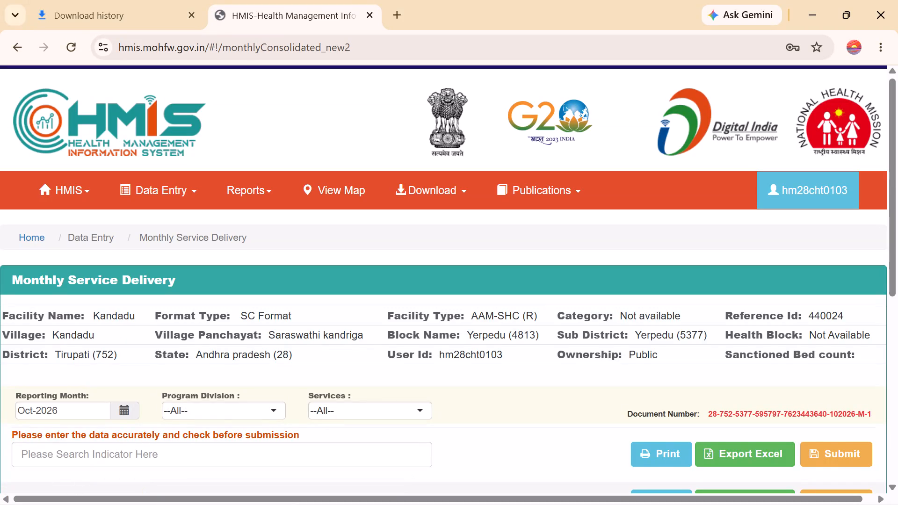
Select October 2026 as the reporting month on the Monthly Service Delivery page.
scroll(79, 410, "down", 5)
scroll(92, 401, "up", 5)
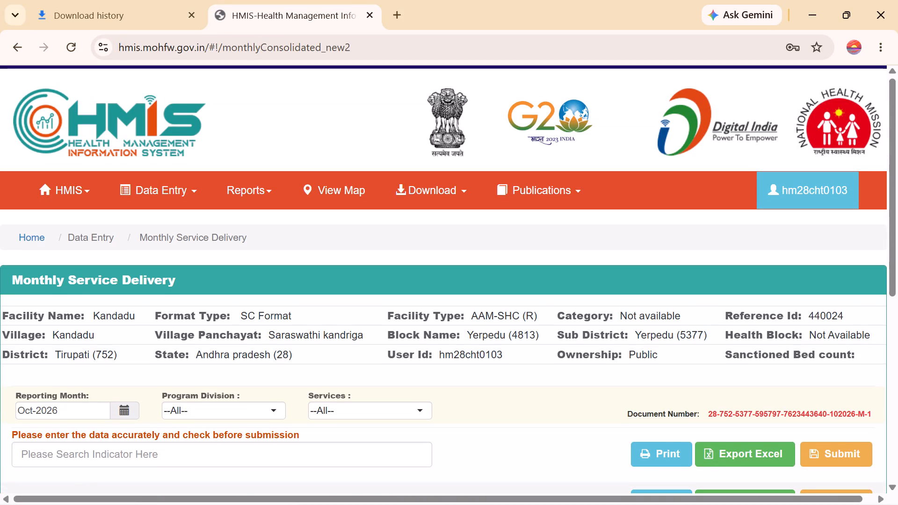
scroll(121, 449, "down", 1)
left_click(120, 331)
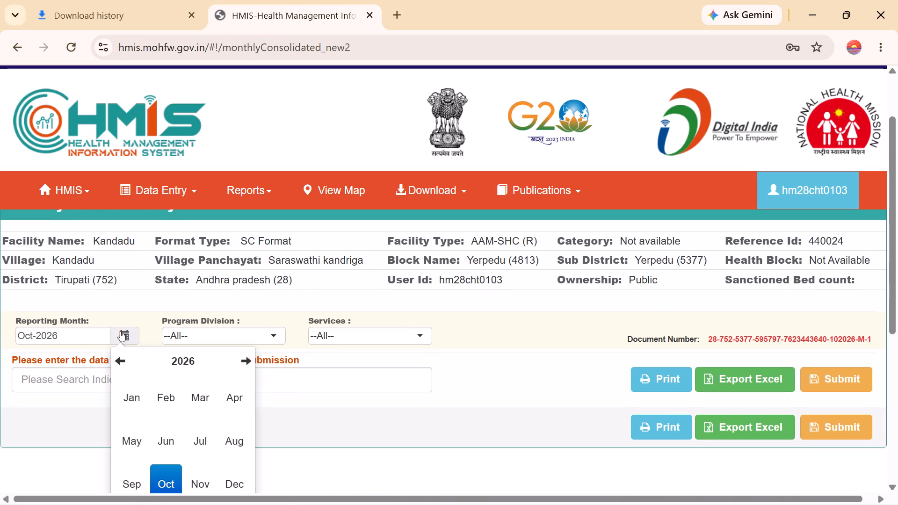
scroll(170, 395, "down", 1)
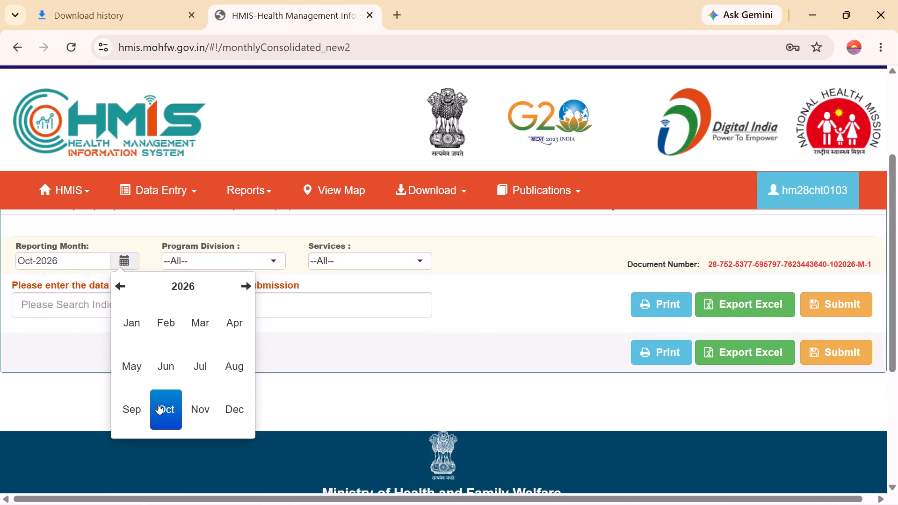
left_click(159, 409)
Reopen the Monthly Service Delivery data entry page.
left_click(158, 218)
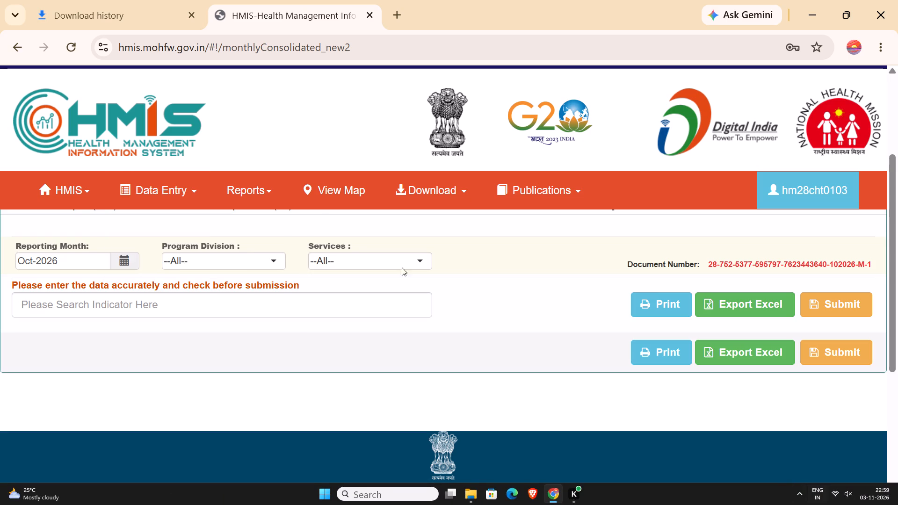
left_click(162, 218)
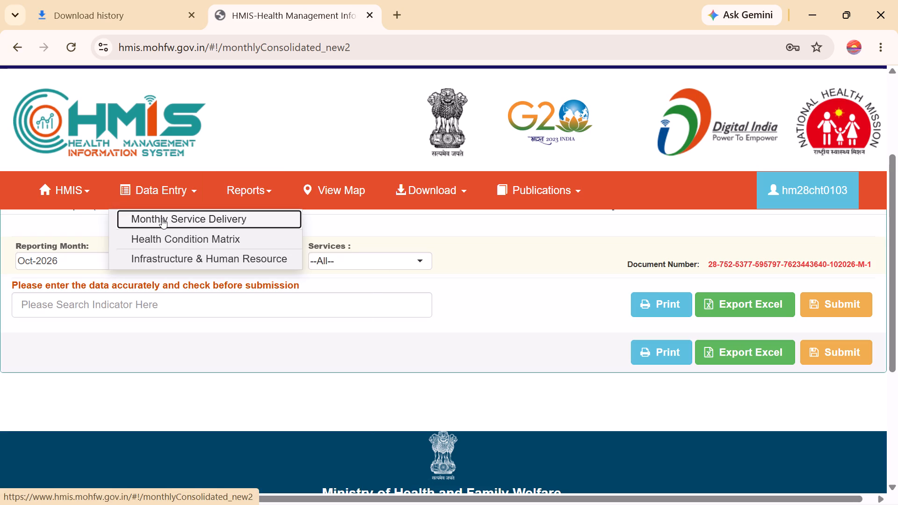
Log out of the HMIS portal account.
scroll(222, 400, "up", 6)
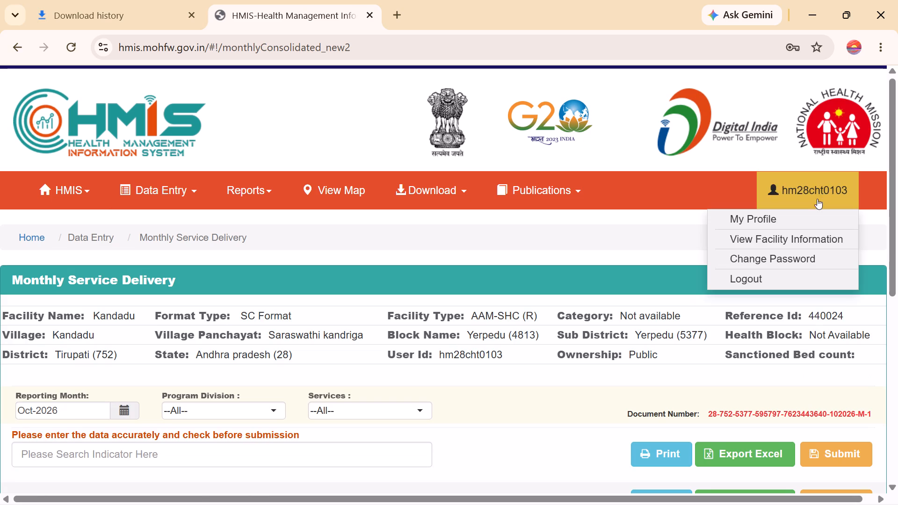
left_click(769, 281)
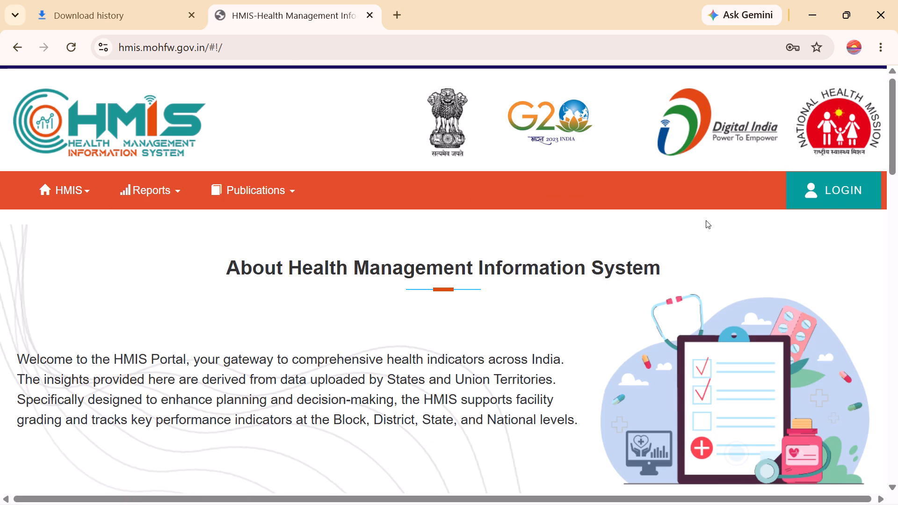
Sign back in to the HMIS portal with the filled-in credentials, entering the displayed captcha.
left_click(838, 189)
scroll(416, 304, "down", 4)
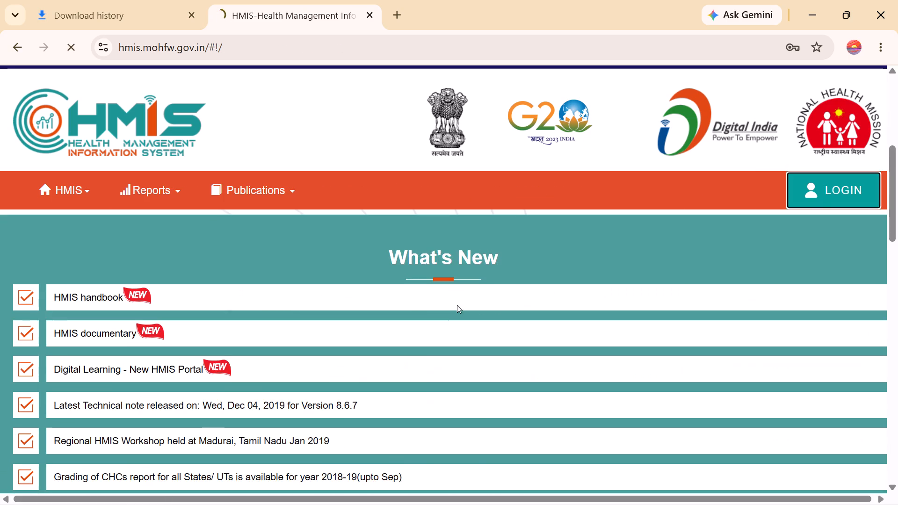
scroll(507, 305, "down", 1)
scroll(507, 305, "up", 13)
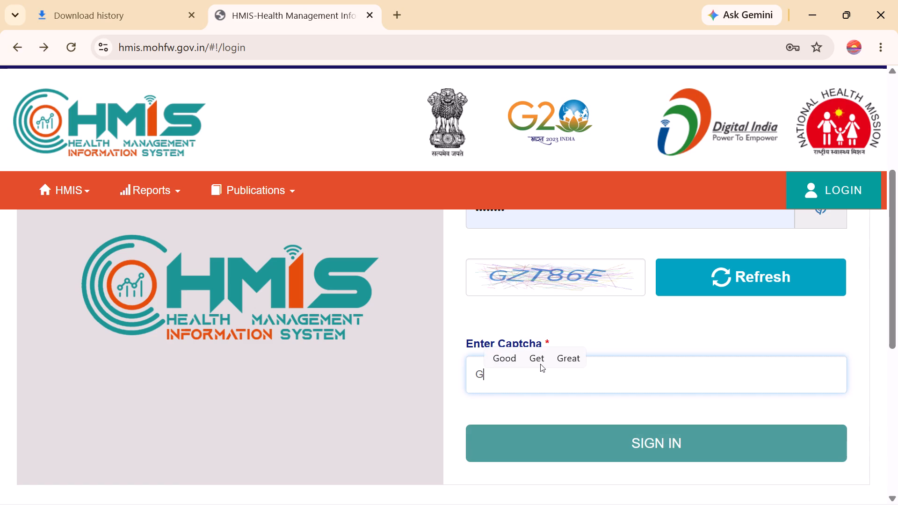
key("z")
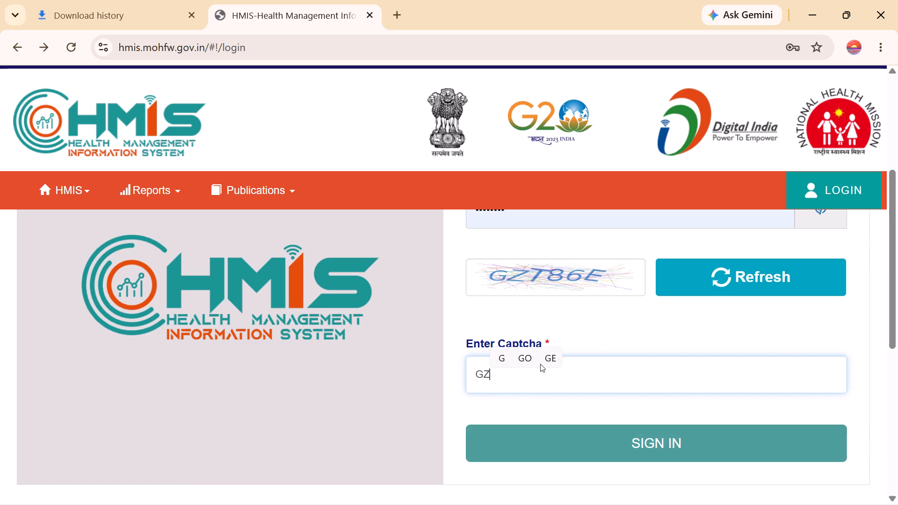
key("t")
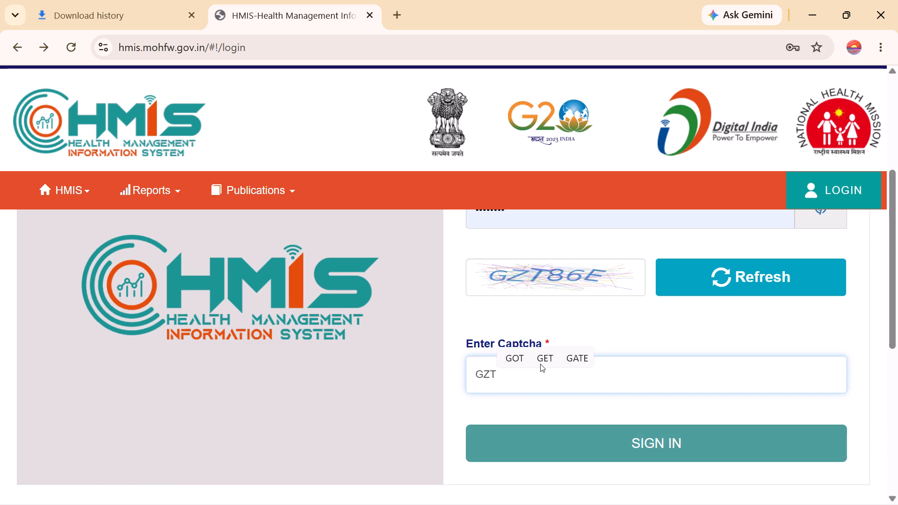
key("8")
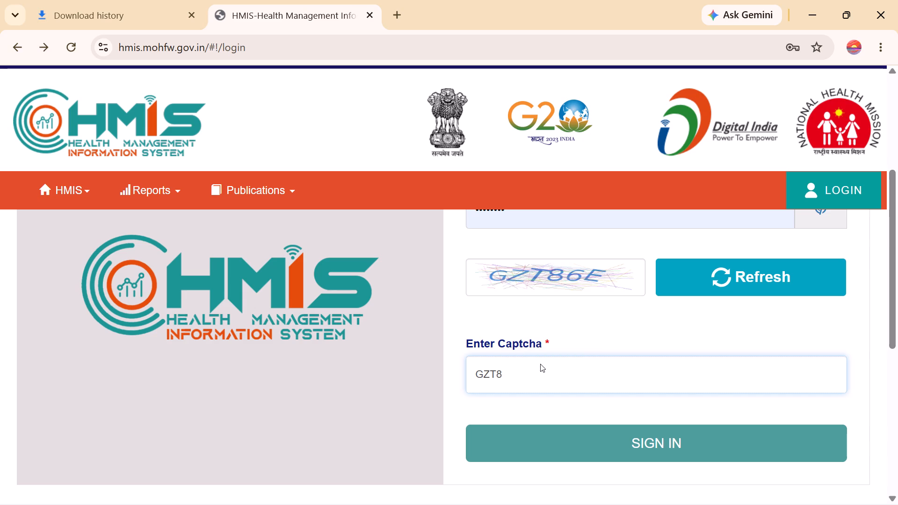
key("6")
key("e")
left_click(657, 450)
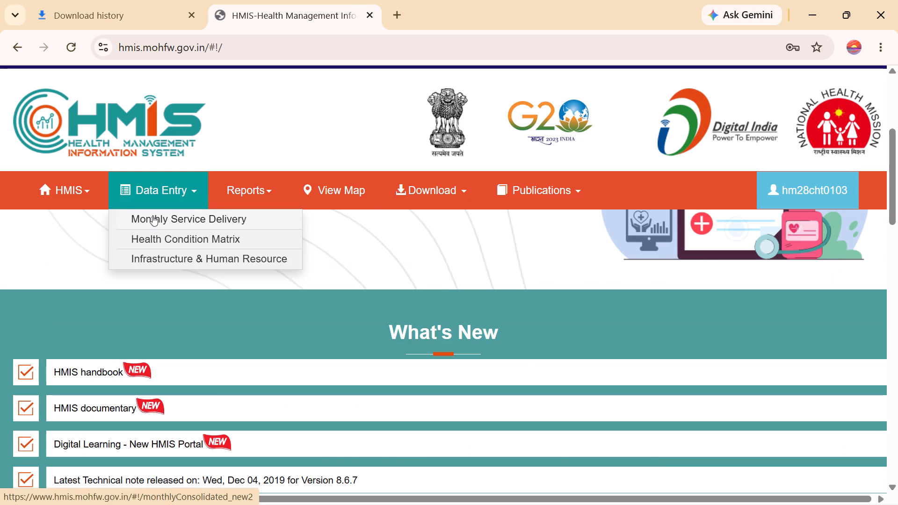
Open the Monthly Service Delivery data entry page for the Oct-2026 reporting month.
left_click(152, 216)
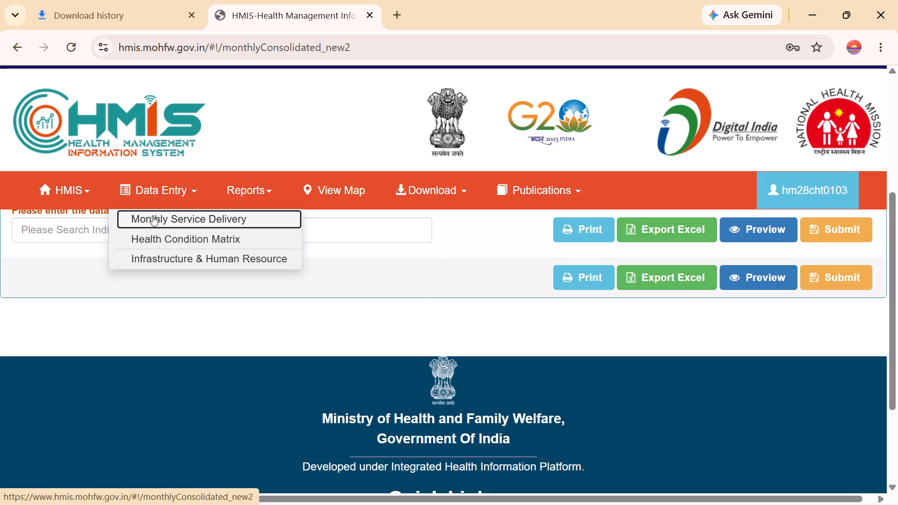
scroll(217, 262, "up", 6)
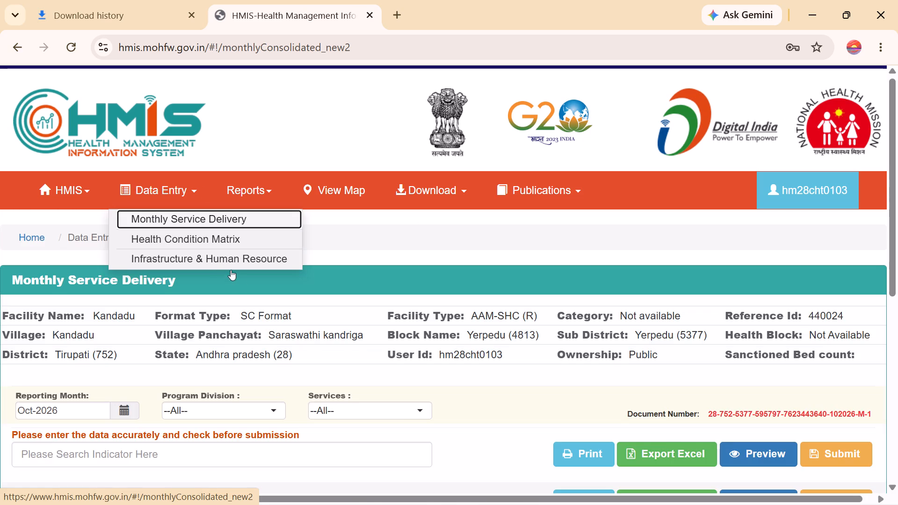
scroll(252, 310, "down", 2)
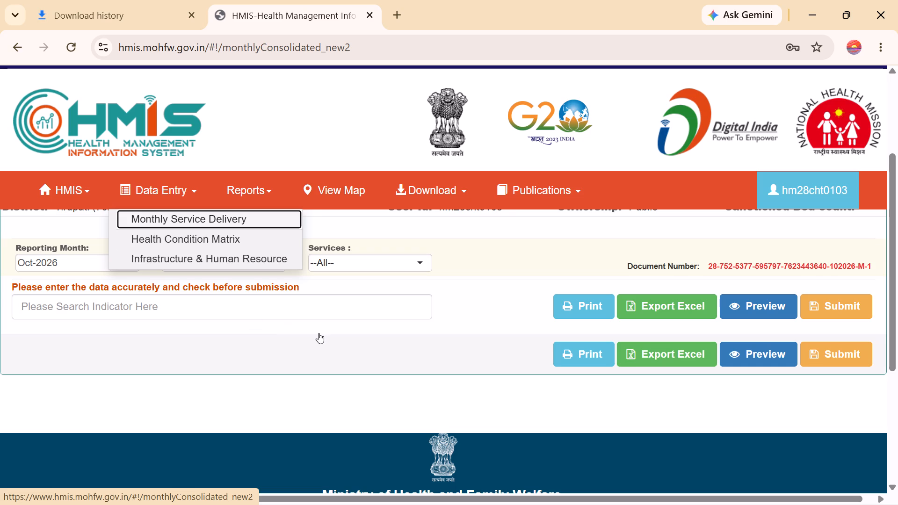
scroll(471, 402, "up", 3)
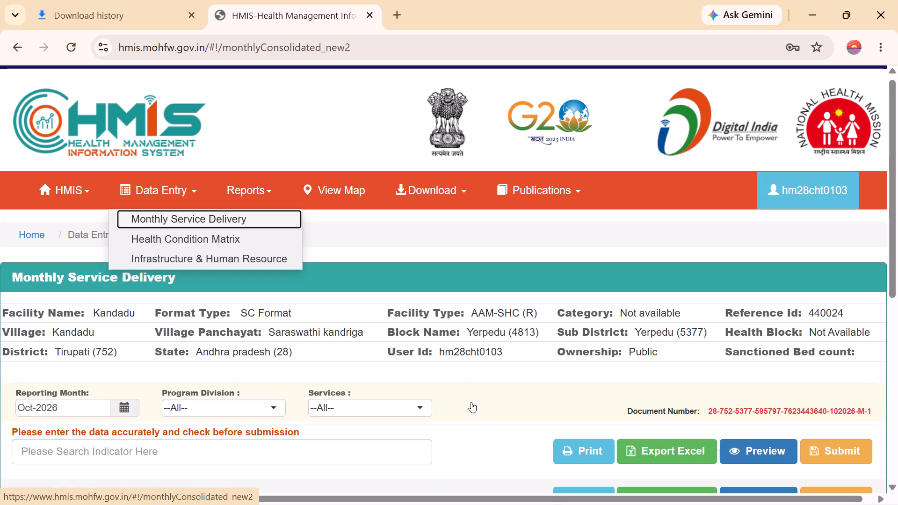
left_click(472, 447)
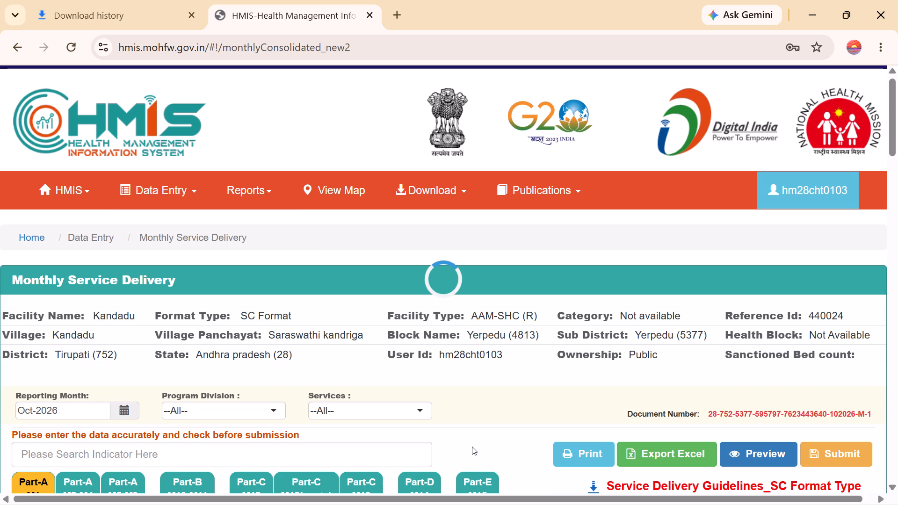
Enter 0 for both In-Facility and Outreach in indicator 1.1.a, new pregnant women aged under 15 years.
scroll(362, 449, "down", 2)
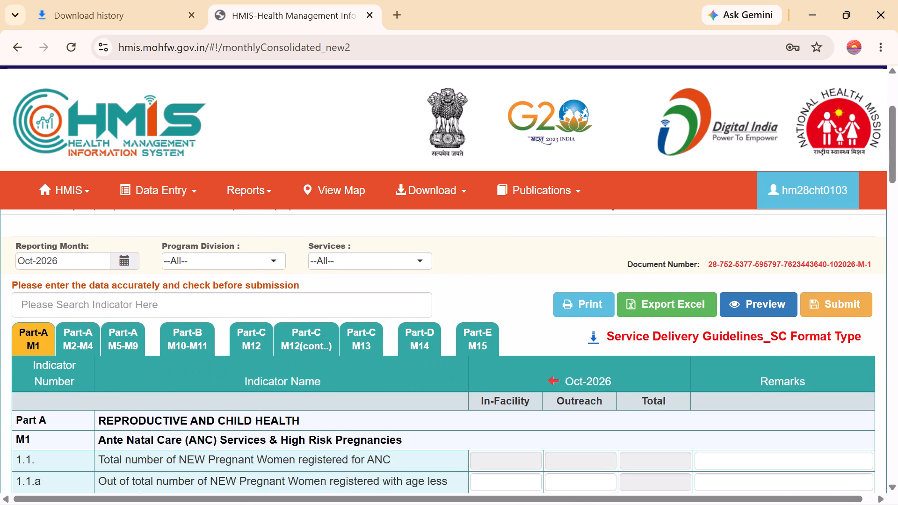
scroll(238, 424, "down", 2)
left_click(504, 330)
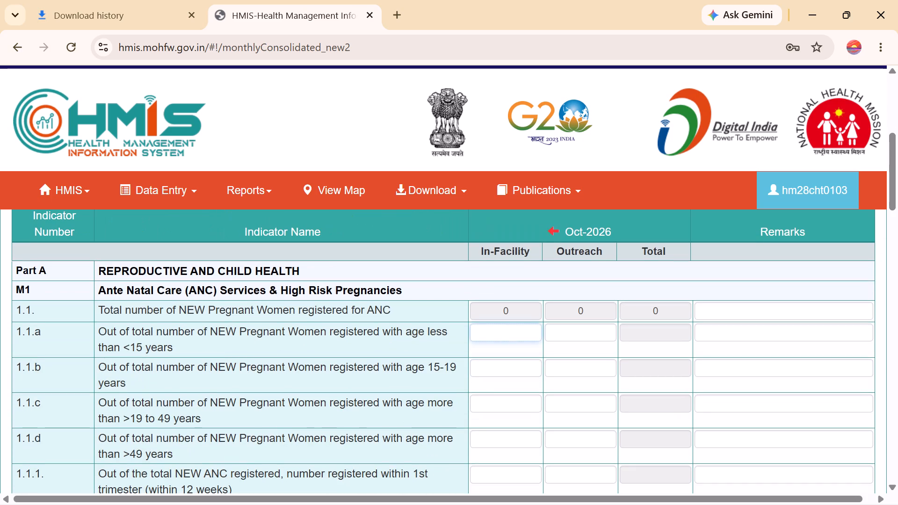
left_click(581, 334)
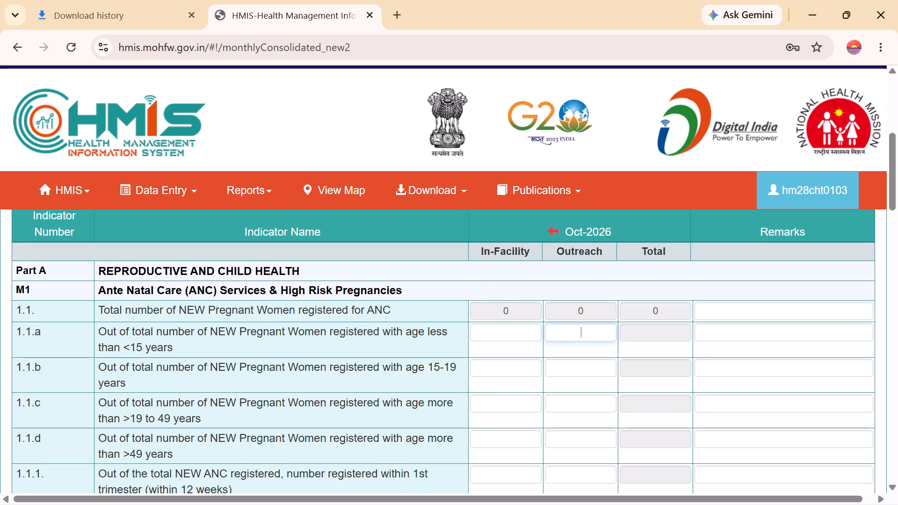
left_click(496, 331)
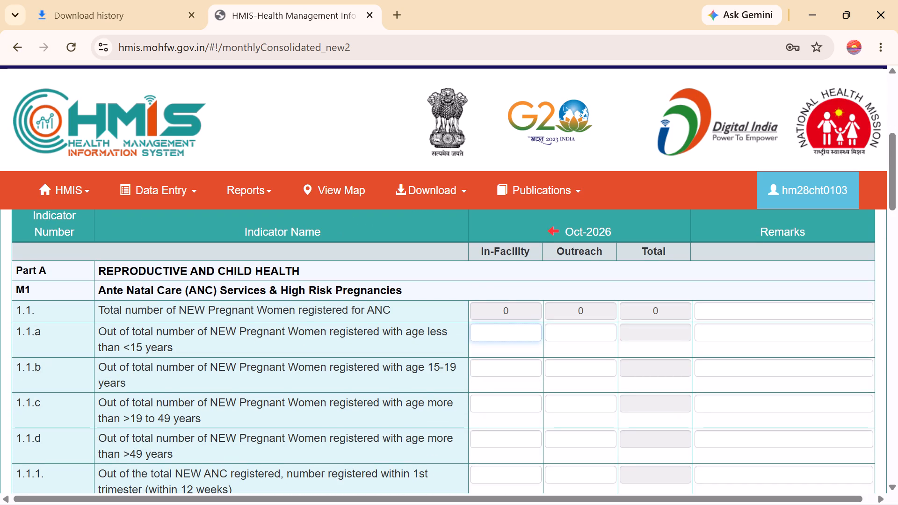
key("0")
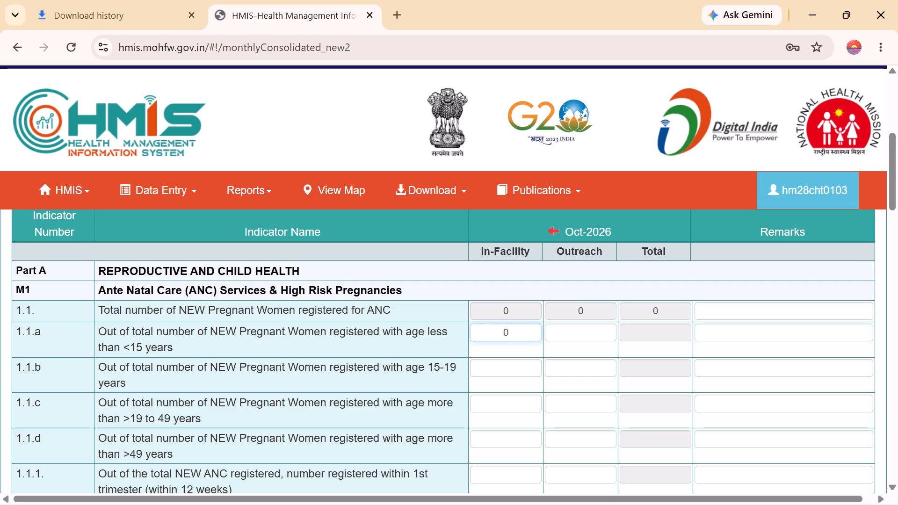
key("Return")
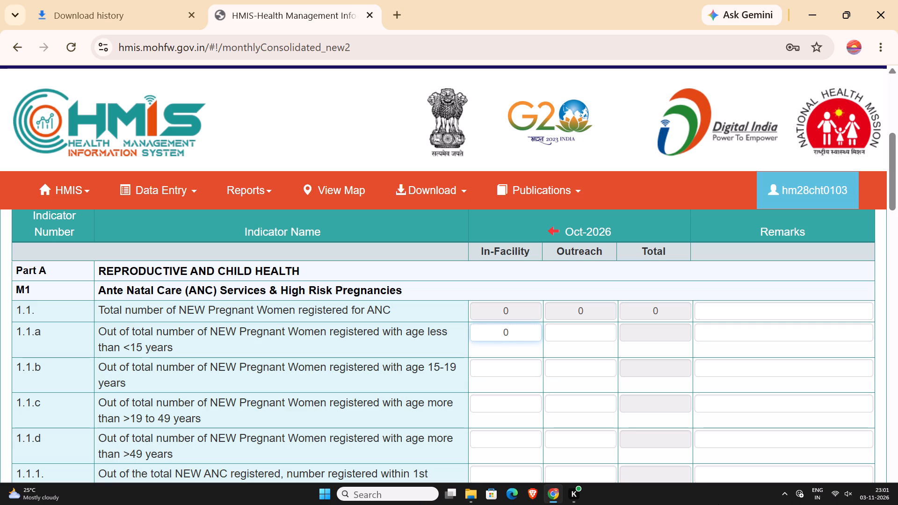
key("0")
key("Return")
key("BackSpace")
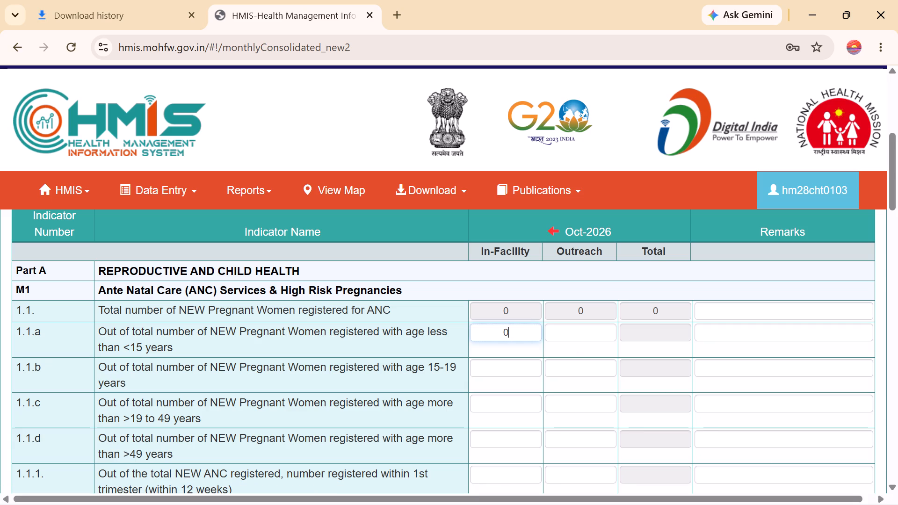
left_click(577, 329)
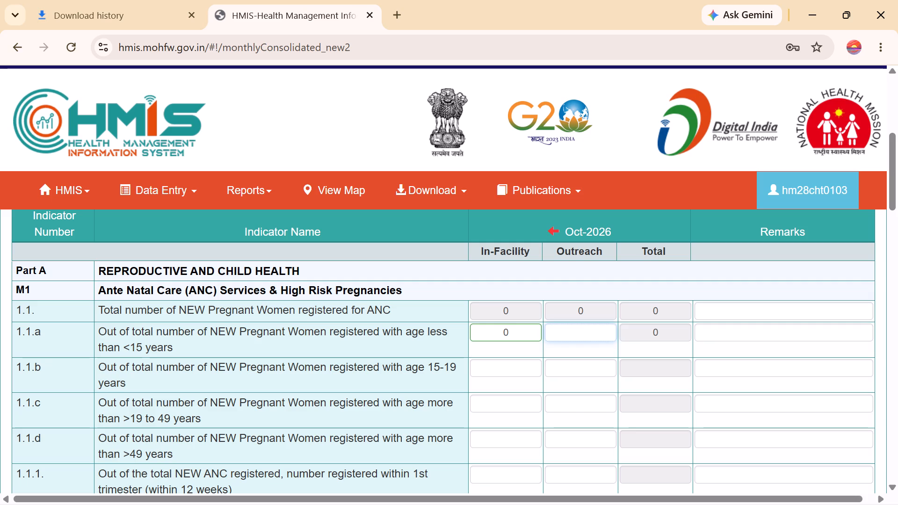
key("0")
Enter 0 In-Facility and 1 Outreach for indicator 1.1.b, new pregnant women aged 15-19 years.
left_click(514, 364)
key("0")
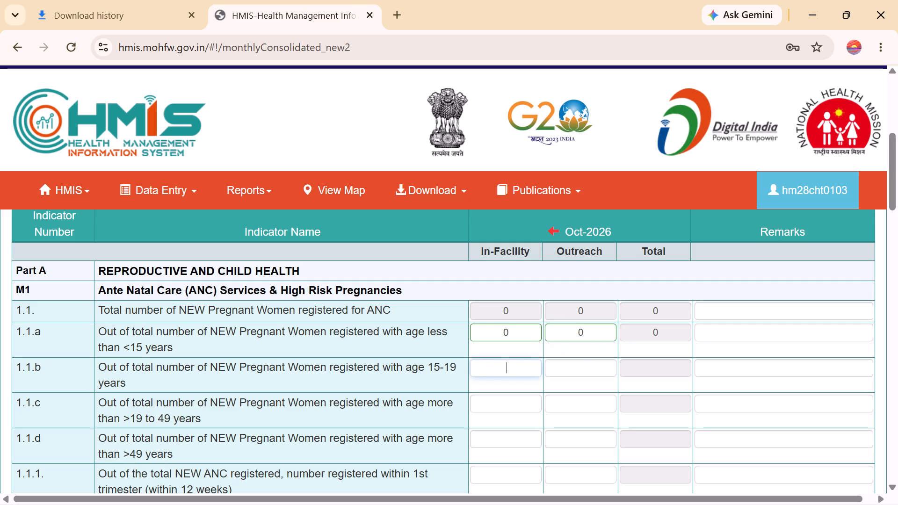
left_click(584, 368)
key("0")
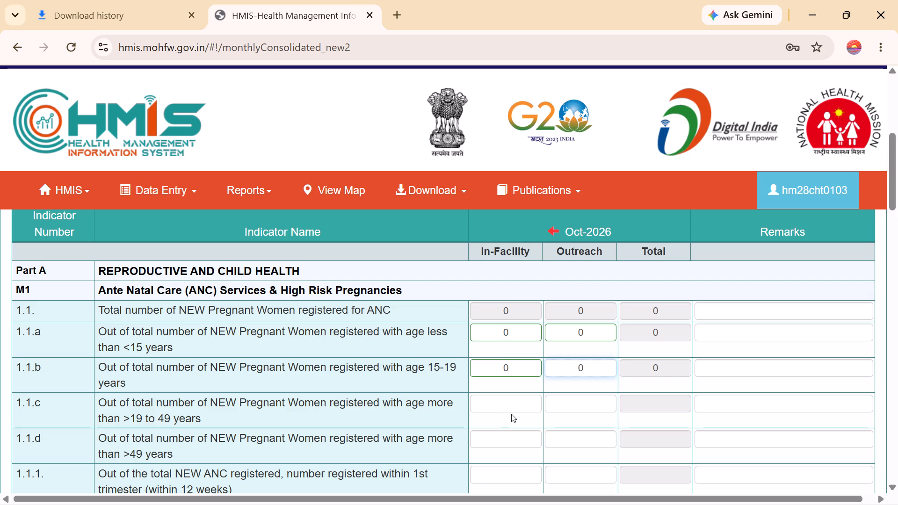
left_click(592, 368)
key("BackSpace")
key("1")
Enter 0 In-Facility and 5 Outreach for indicator 1.1.c, new pregnant women aged more than 19 to 49 years.
scroll(592, 368, "down", 1)
left_click(513, 328)
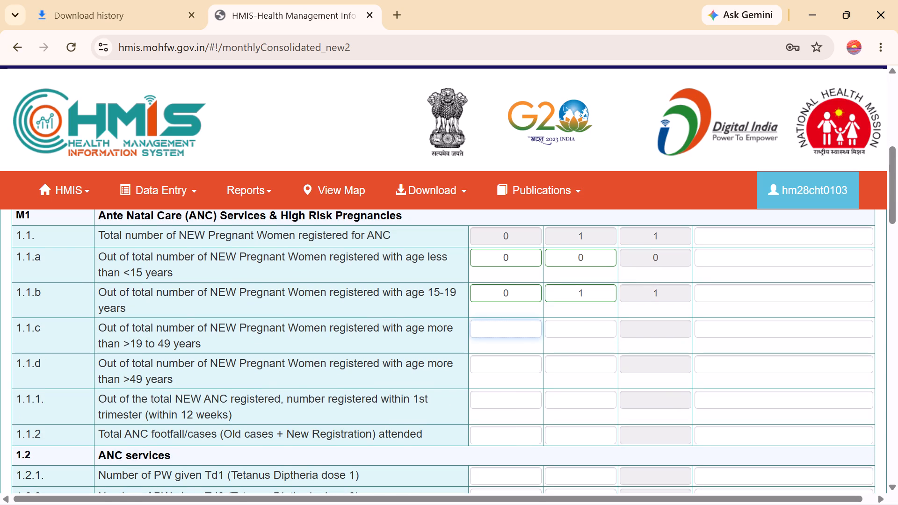
key("0")
left_click(579, 325)
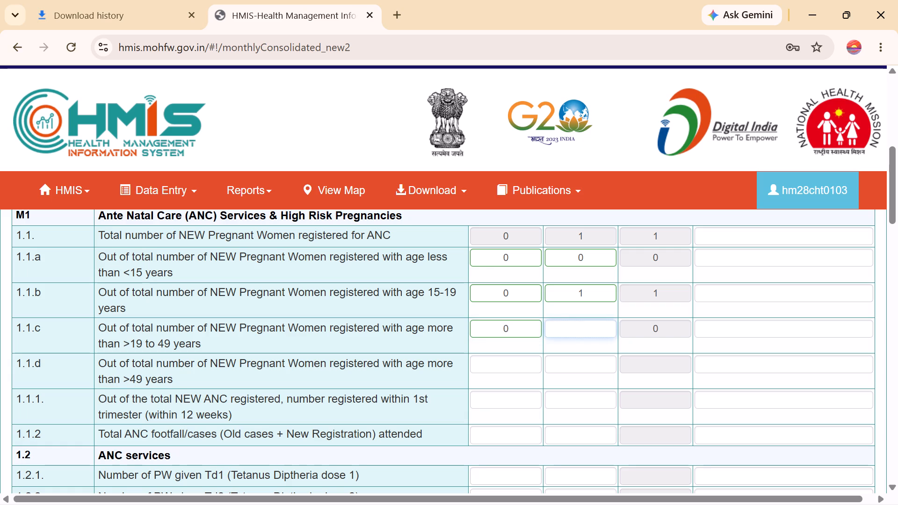
key("5")
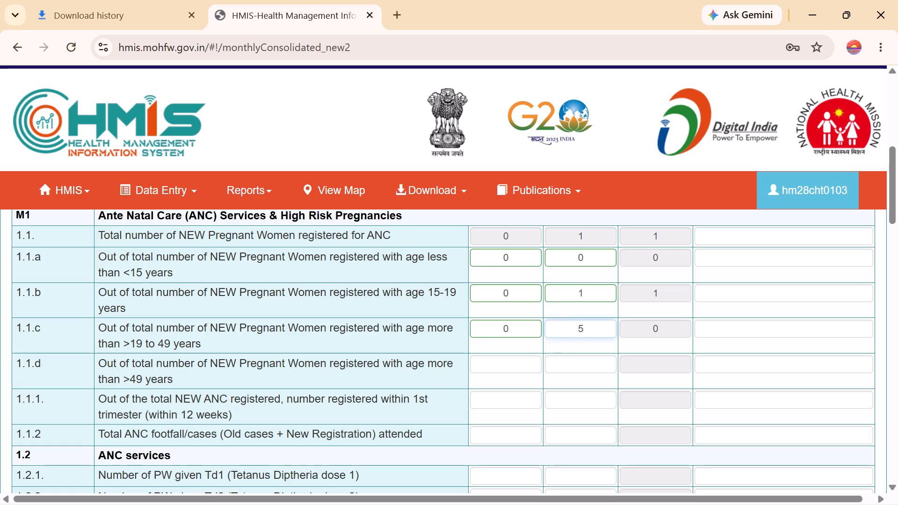
Enter 0 for both In-Facility and Outreach in indicator 1.1.d, new pregnant women aged more than 49 years.
left_click(510, 366)
key("0")
left_click(587, 364)
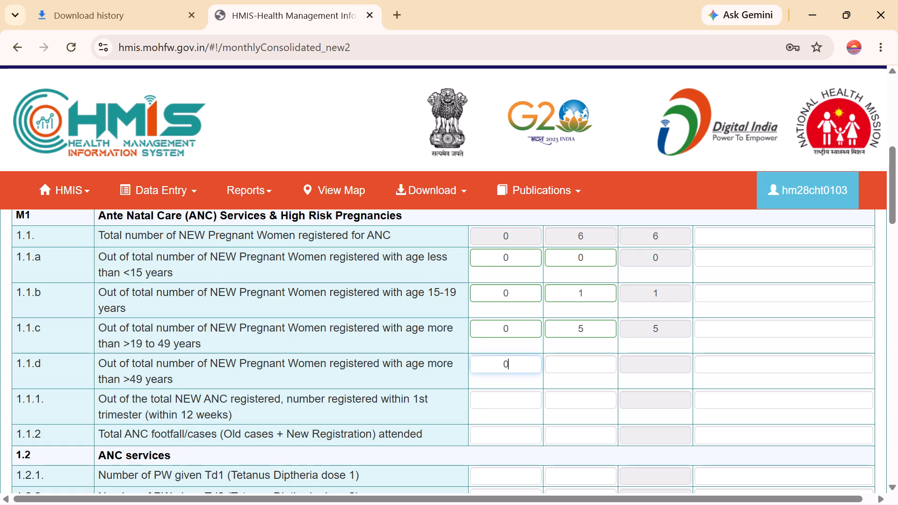
key("0")
Enter 0 In-Facility and 6 Outreach for indicator 1.1.1, new ANC registrations within the 1st trimester.
scroll(582, 364, "down", 2)
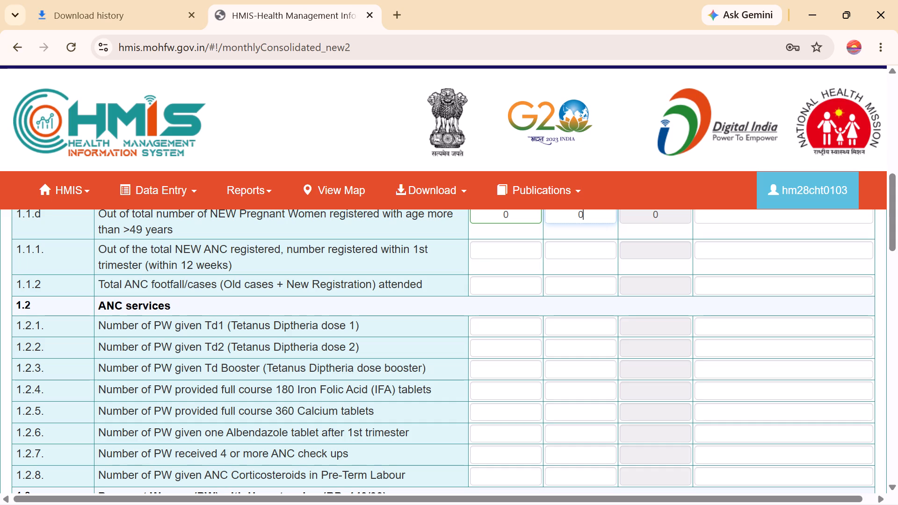
left_click(504, 256)
key("0")
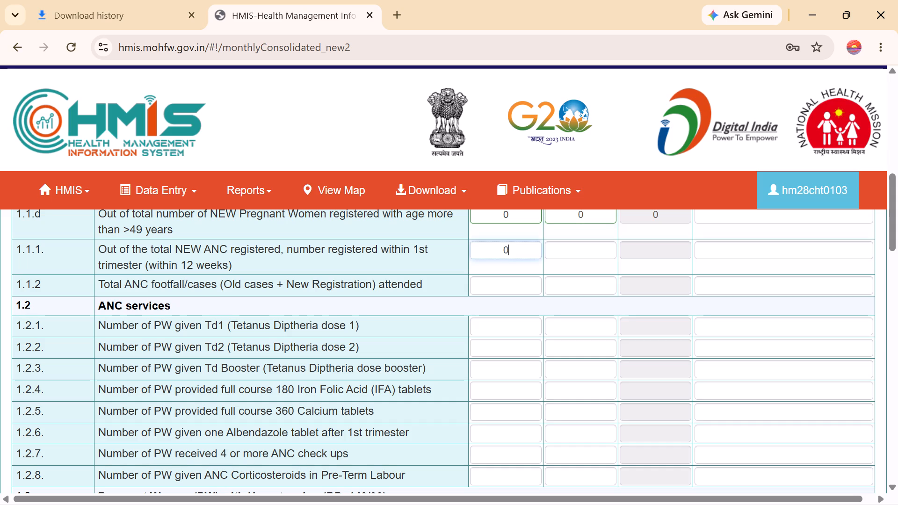
left_click(572, 255)
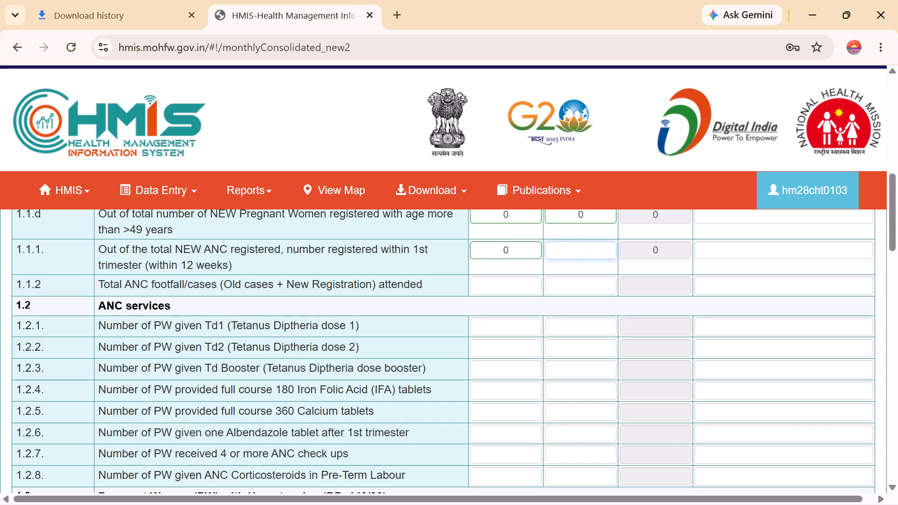
key("6")
Enter 20 In-Facility and 6 Outreach for indicator 1.1.2, total ANC footfall of old cases and new registrations.
left_click(507, 285)
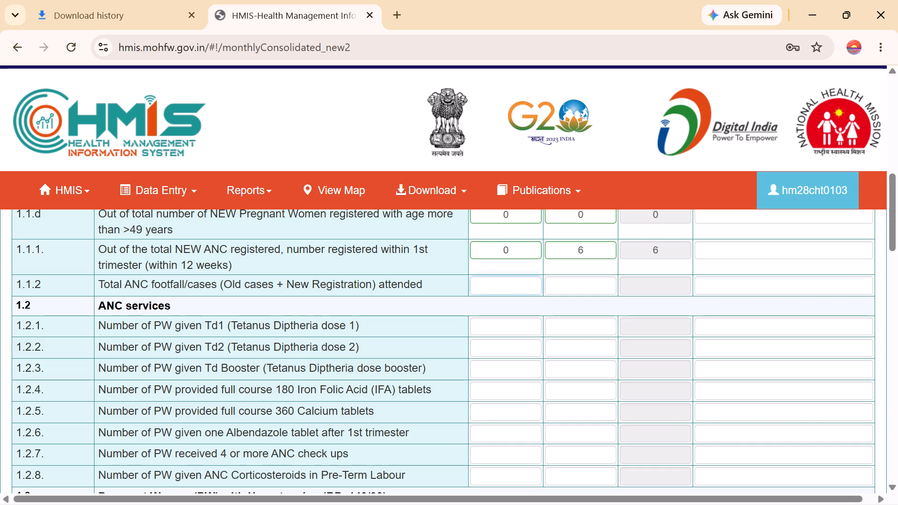
key("0")
left_click(526, 284)
key("BackSpace")
key("2")
key("0")
left_click(565, 289)
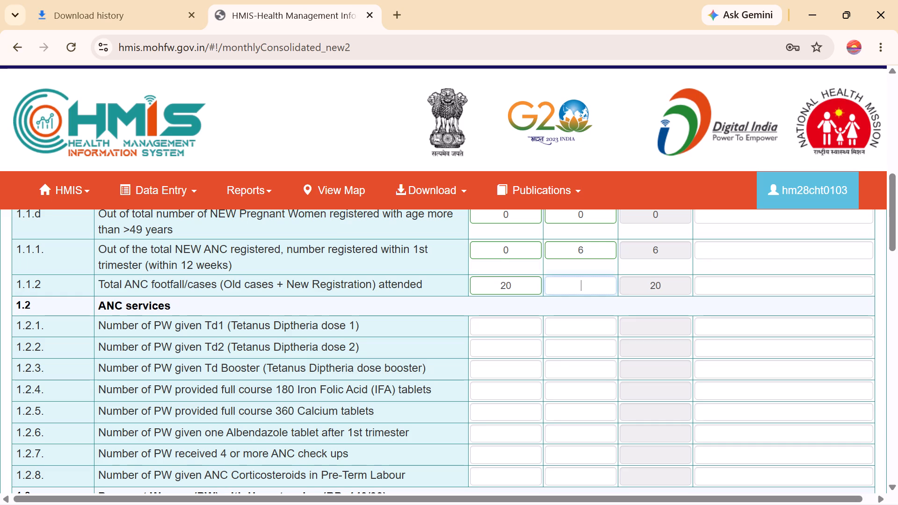
key("6")
Enter 0 In-Facility and 6 Outreach for indicator 1.2.1, pregnant women given Td1.
scroll(584, 361, "down", 3)
scroll(579, 364, "up", 8)
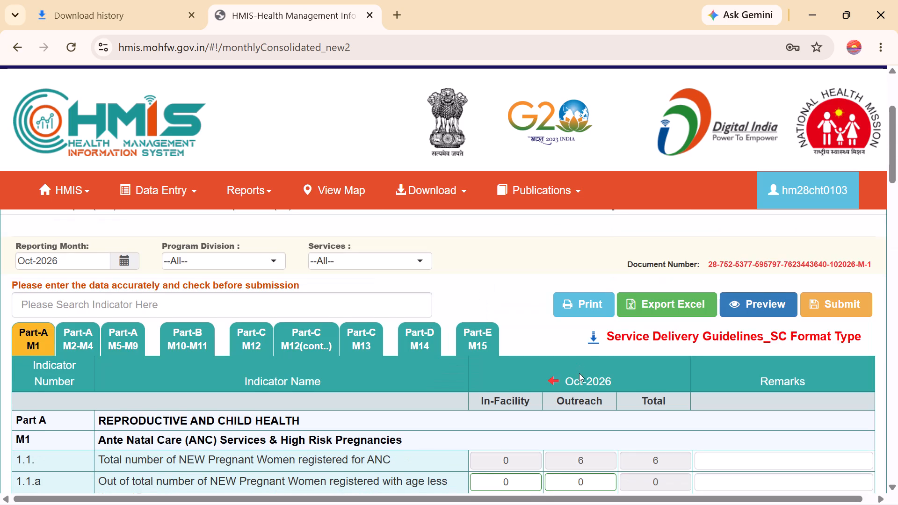
scroll(579, 383, "down", 4)
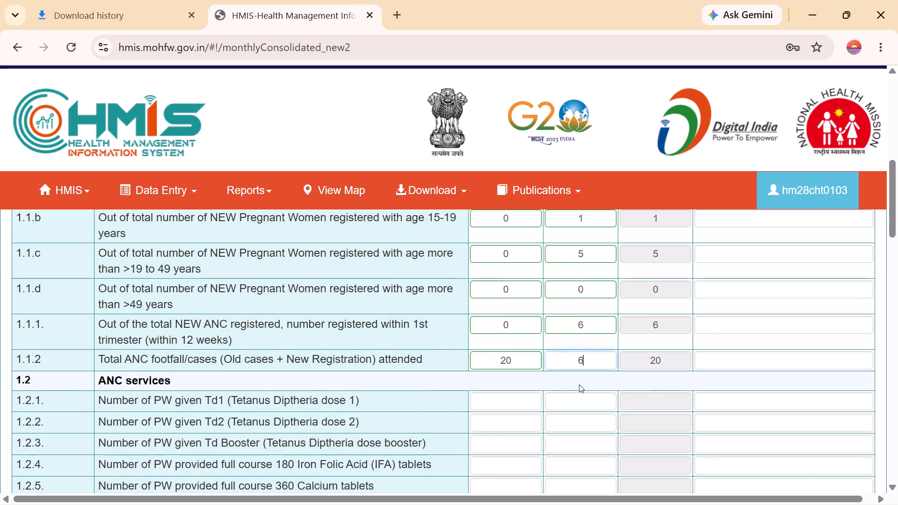
scroll(571, 393, "down", 1)
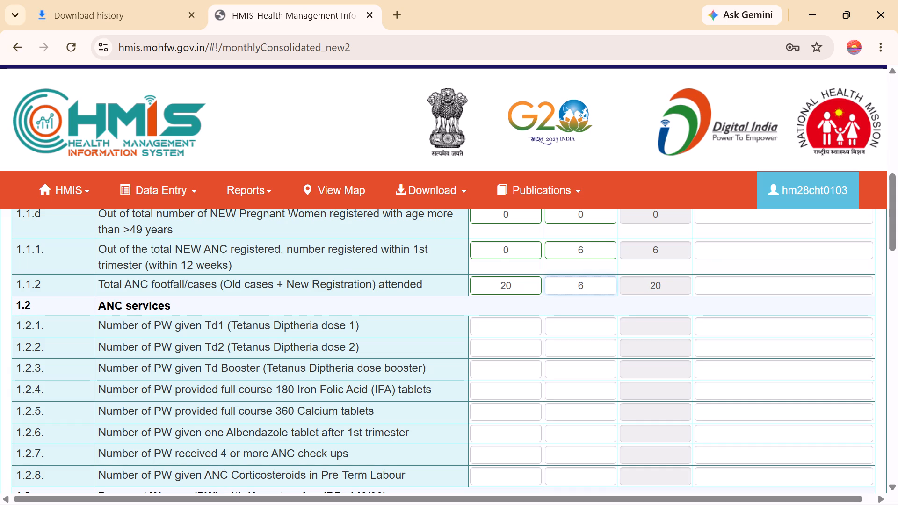
left_click(504, 332)
key("0")
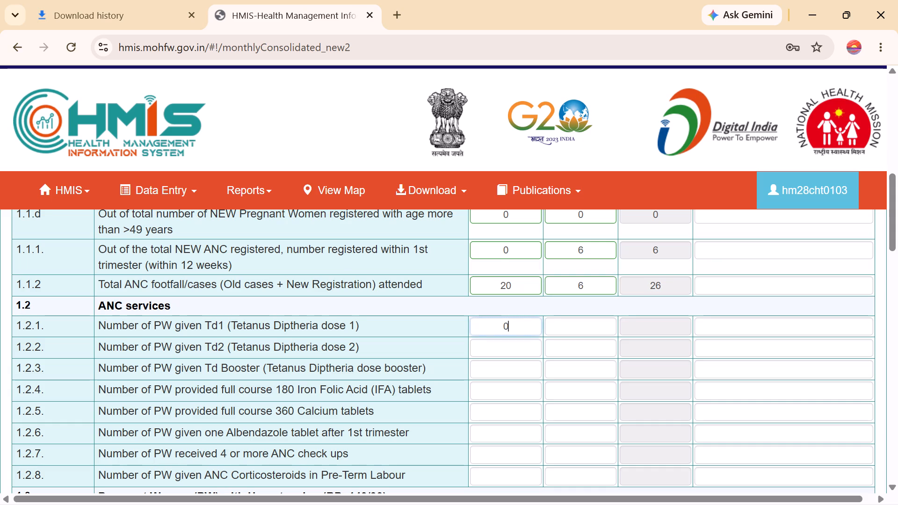
left_click(550, 333)
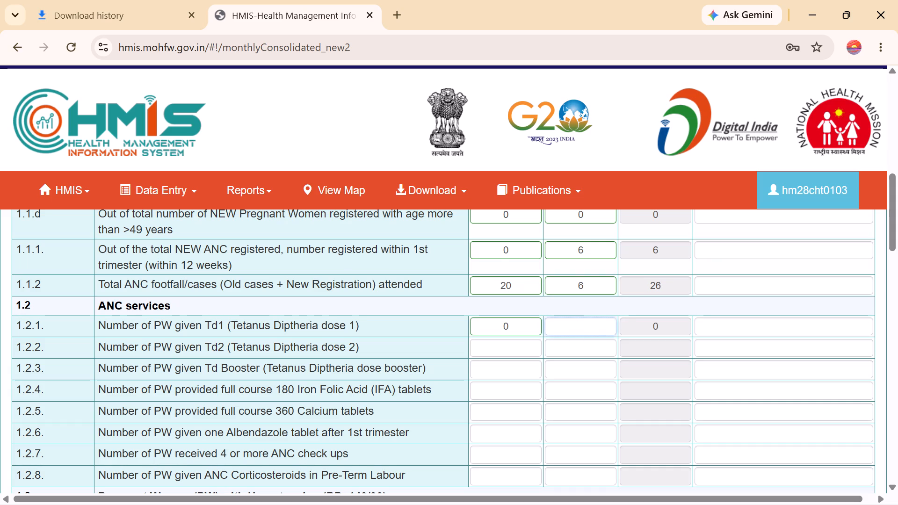
key("6")
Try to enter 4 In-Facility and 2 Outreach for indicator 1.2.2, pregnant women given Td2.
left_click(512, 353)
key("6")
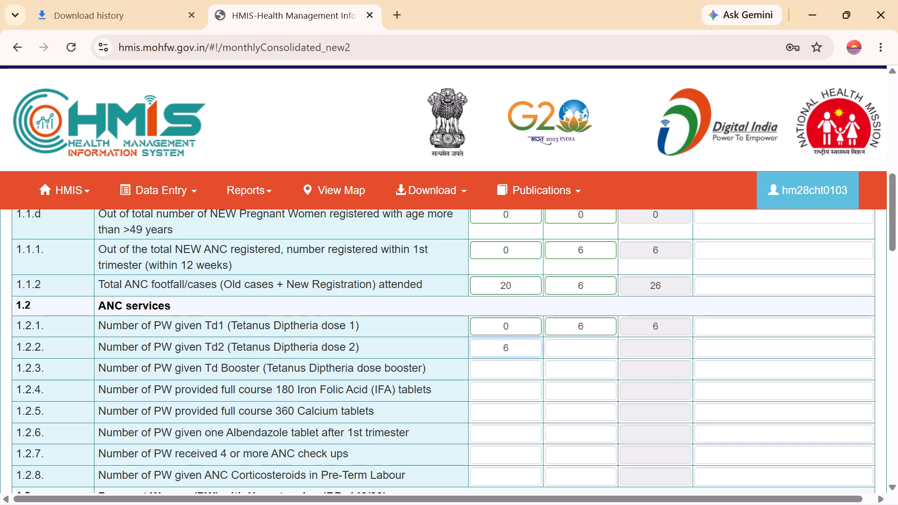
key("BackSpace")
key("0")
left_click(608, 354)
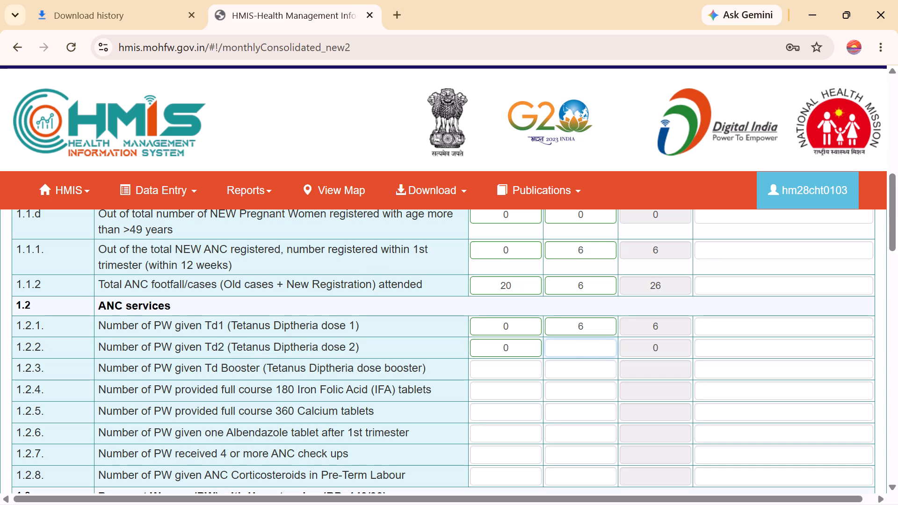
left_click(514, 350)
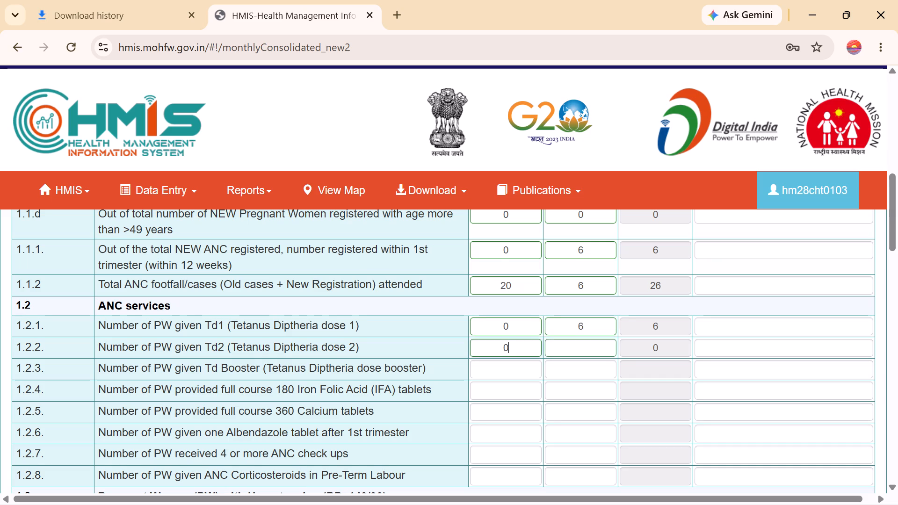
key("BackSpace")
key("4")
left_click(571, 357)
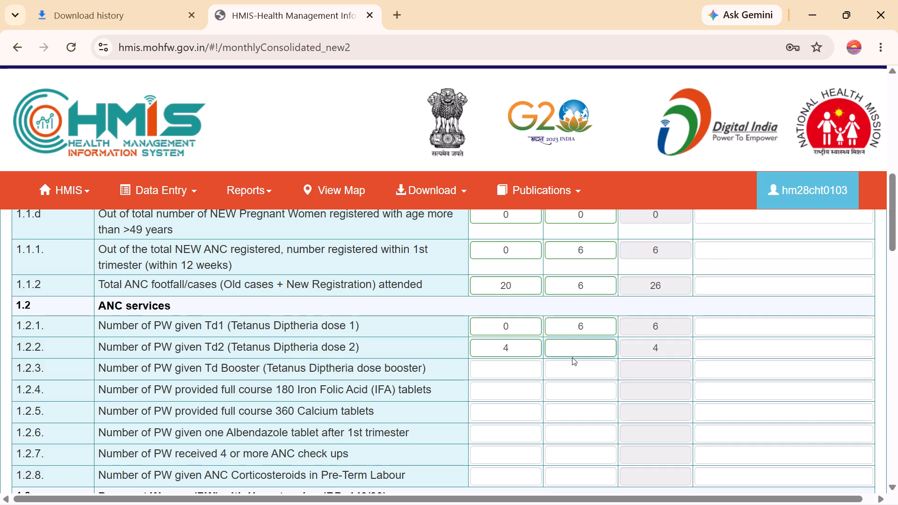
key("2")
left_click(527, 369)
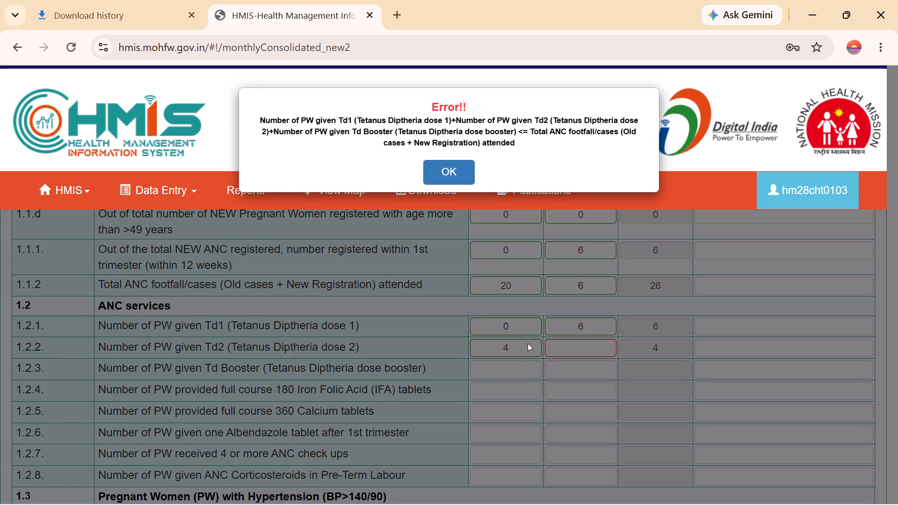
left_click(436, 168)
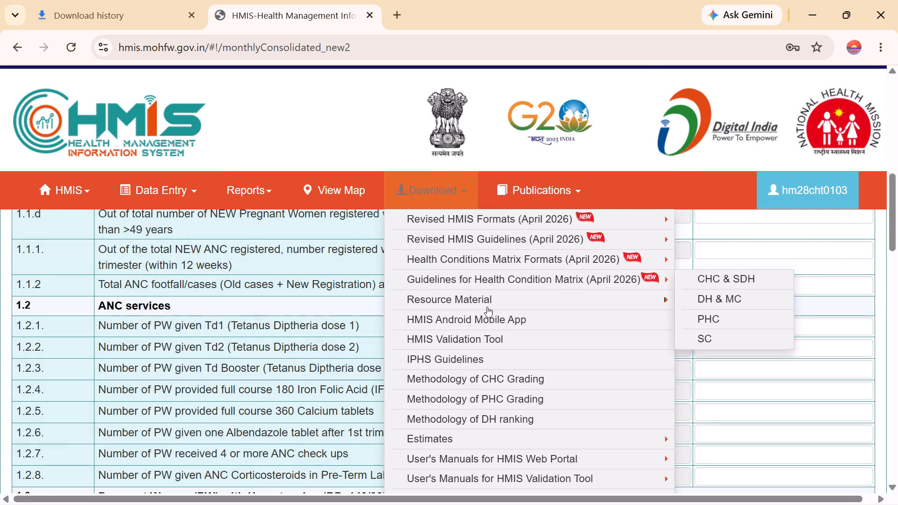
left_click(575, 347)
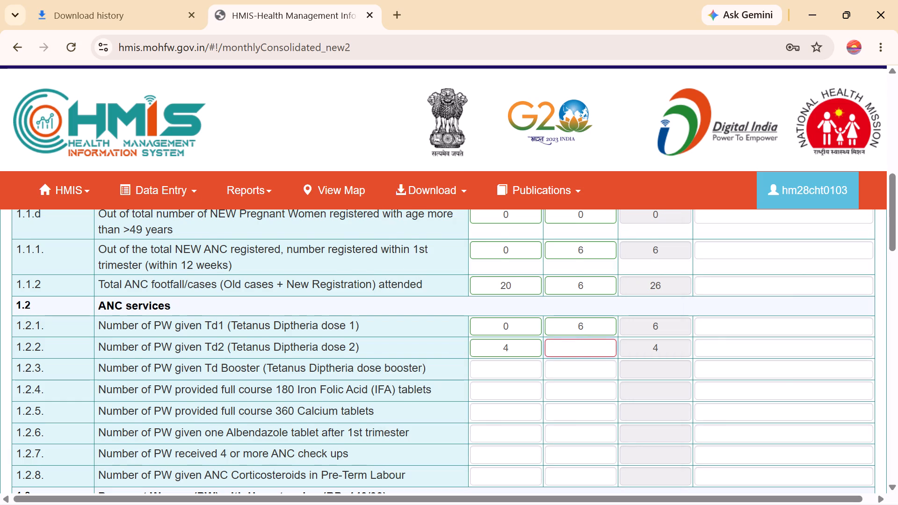
Set indicator 1.2.2, pregnant women given Td2, to 6 In-Facility and 0 Outreach.
scroll(580, 375, "up", 1)
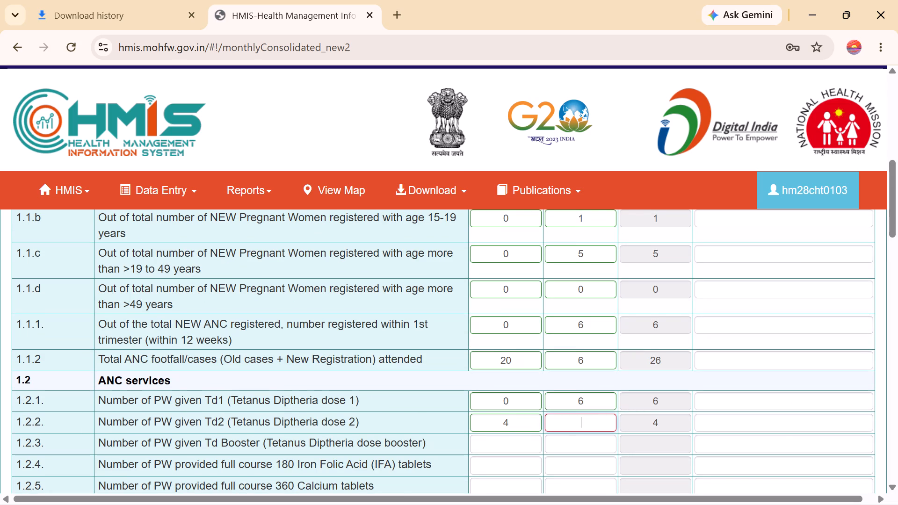
left_click(521, 427)
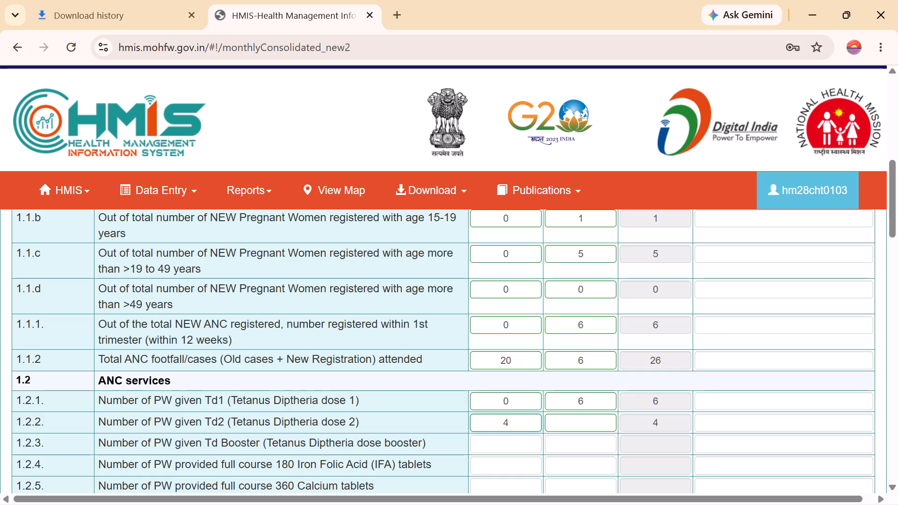
key("BackSpace")
key("6")
left_click(597, 426)
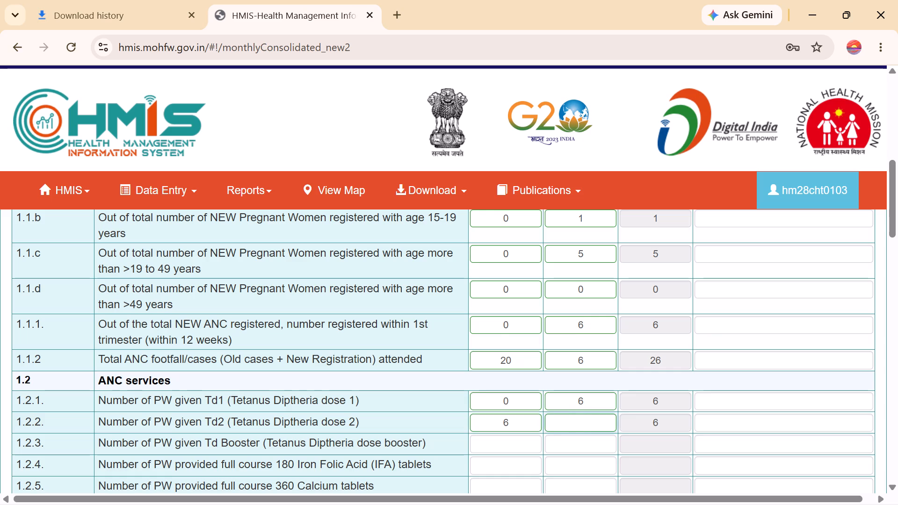
key("0")
left_click(521, 447)
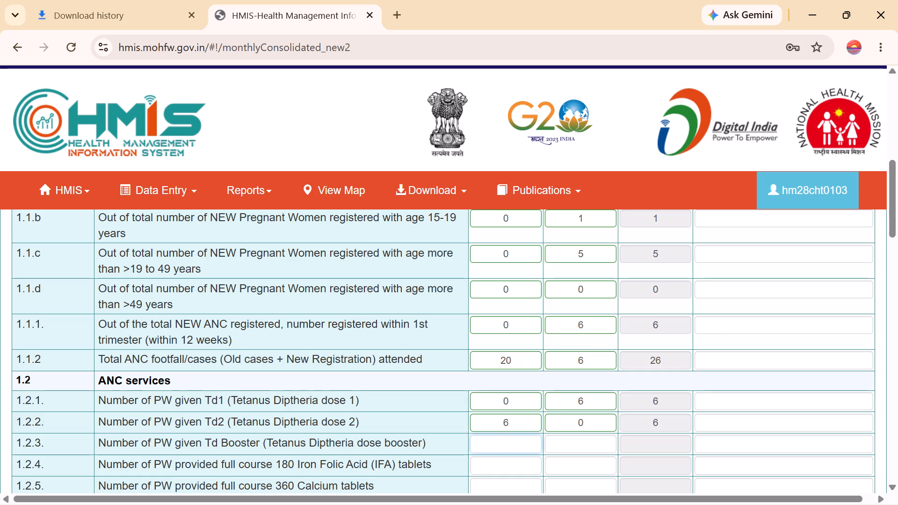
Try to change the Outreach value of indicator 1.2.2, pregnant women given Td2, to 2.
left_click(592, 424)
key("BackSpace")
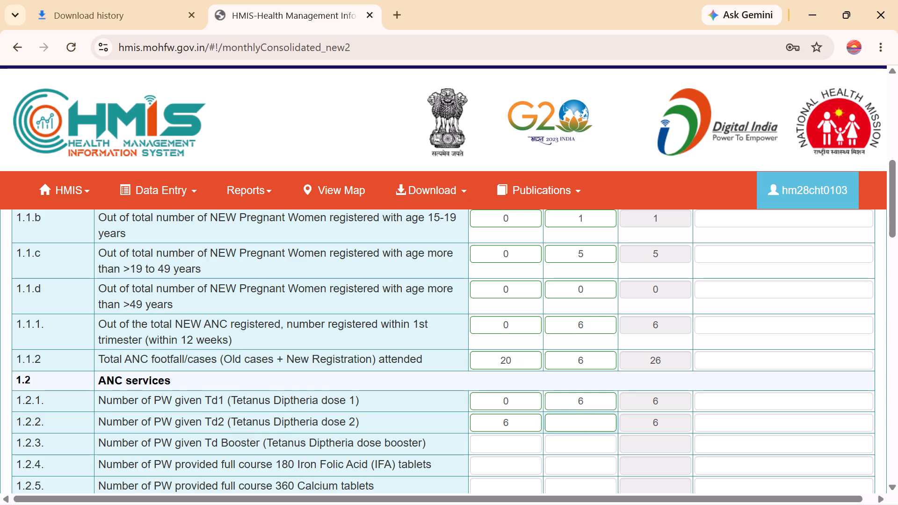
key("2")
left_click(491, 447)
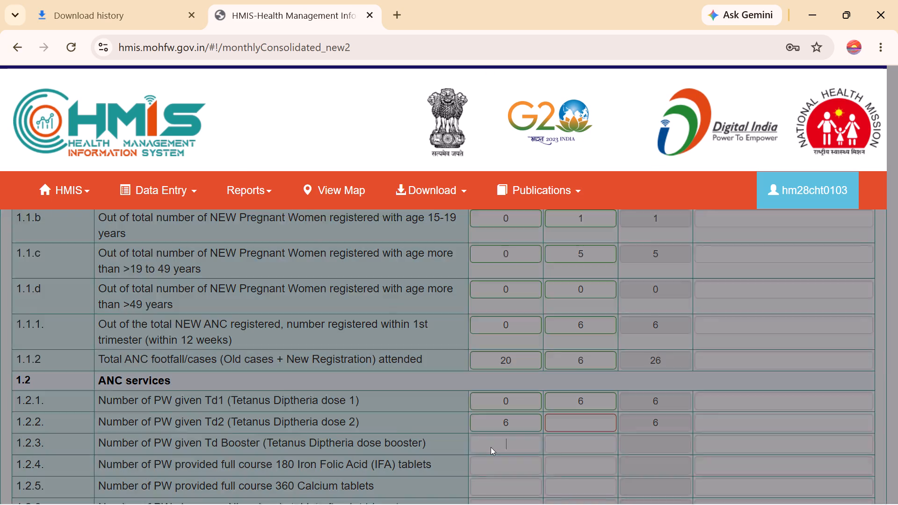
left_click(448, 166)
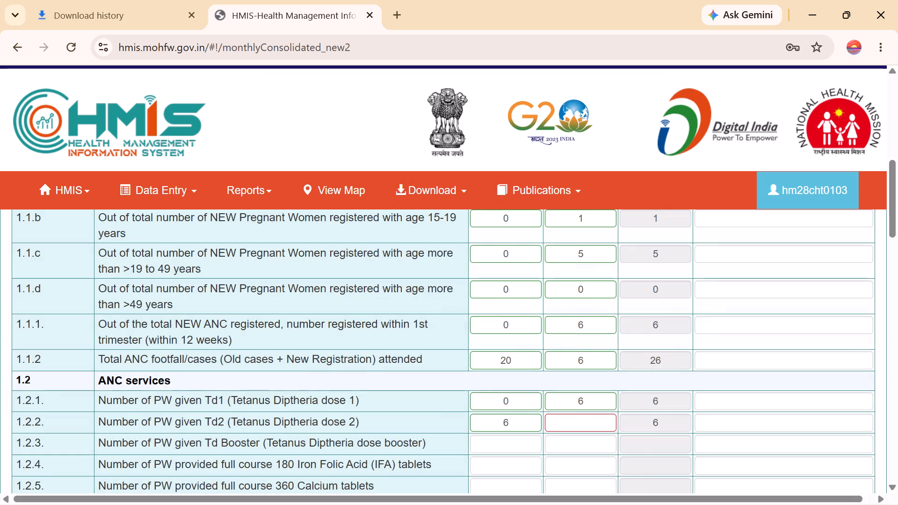
Set the Outreach value of indicator 1.2.2, pregnant women given Td2, to 0.
left_click(570, 424)
key("0")
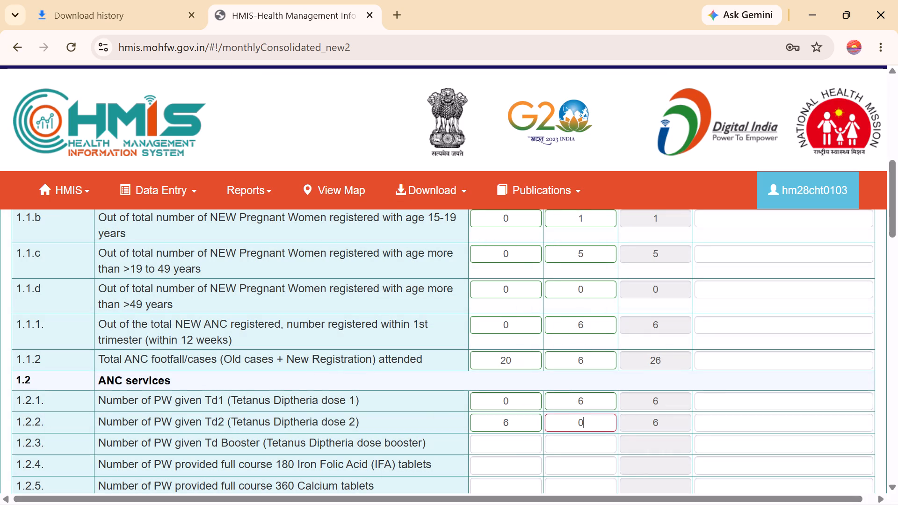
Enter 0 In-Facility and 0 Outreach for indicator 1.2.3, pregnant women given Td Booster.
left_click(508, 444)
key("0")
left_click(580, 439)
key("0")
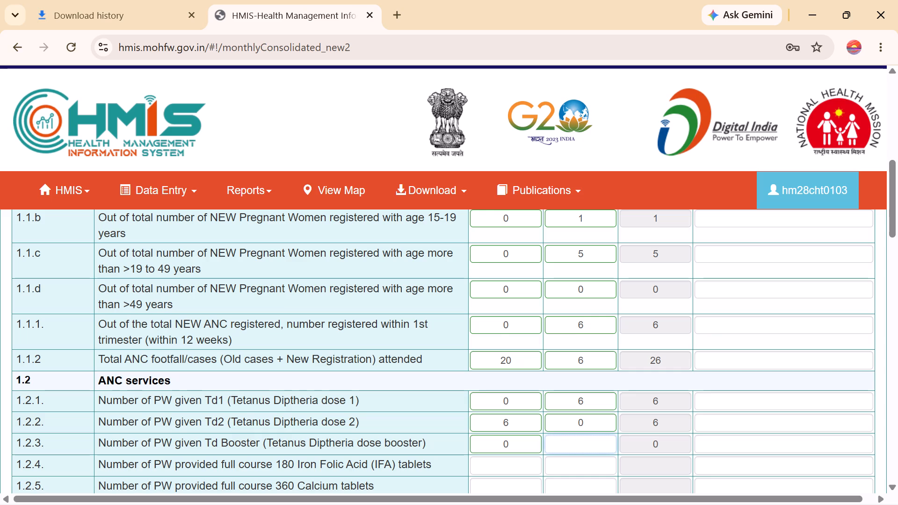
left_click(532, 456)
key("0")
Enter the In-Facility values for the ANC services: 6 for indicators 1.2.4 and 1.2.5, and 4 for indicators 1.2.6 and 1.2.7.
left_click(505, 470)
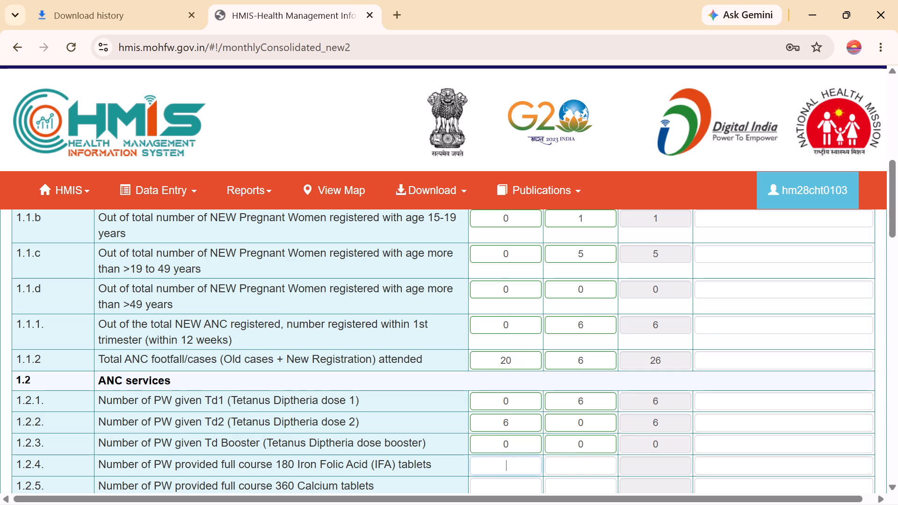
scroll(504, 465, "down", 2)
left_click(514, 317)
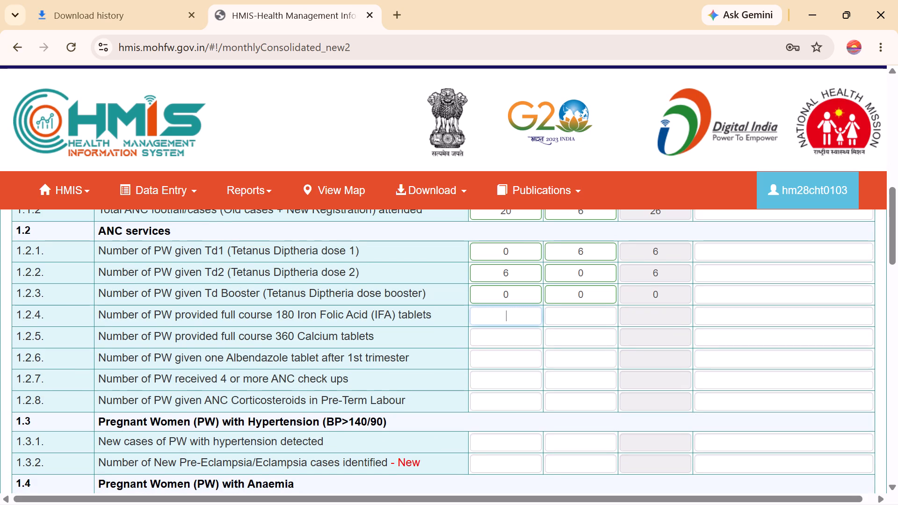
key("6")
left_click(504, 344)
key("6")
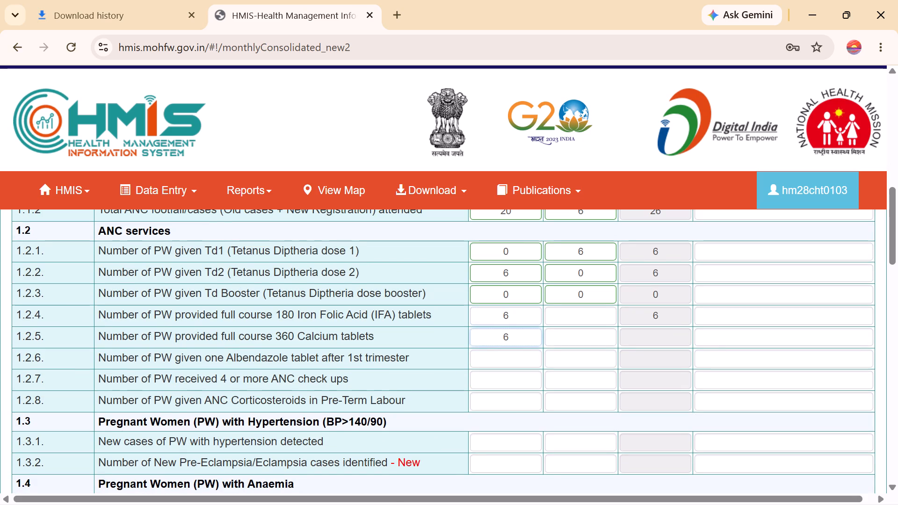
left_click(512, 355)
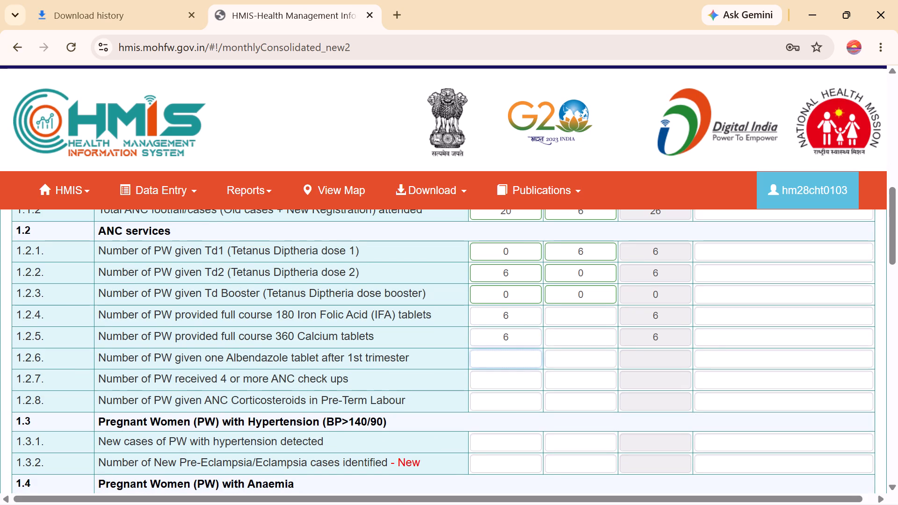
key("4")
left_click(512, 379)
key("4")
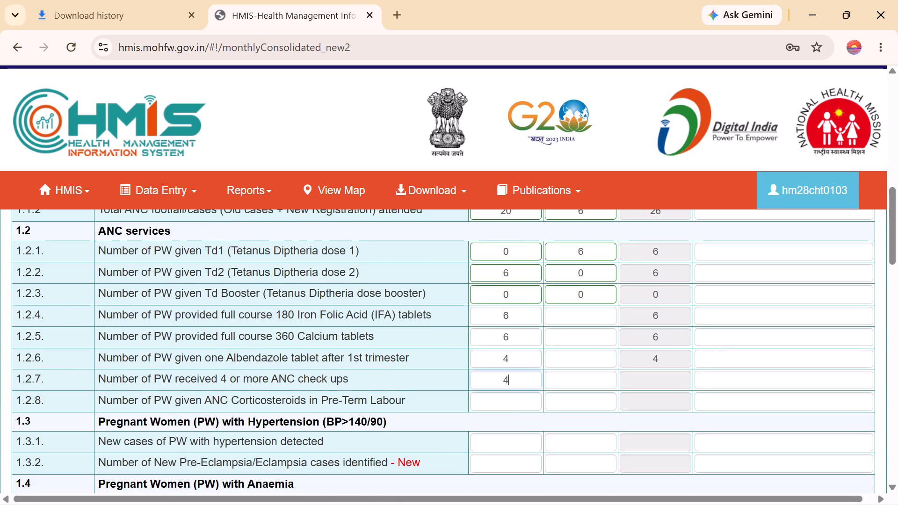
left_click(507, 402)
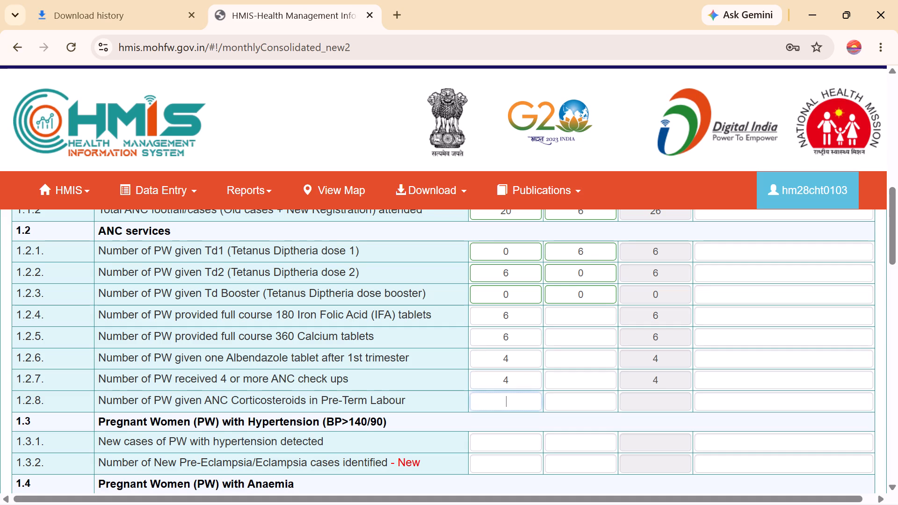
Enter 0 as the Outreach value for each of the ANC service indicators 1.2.4 through 1.2.7.
left_click(578, 322)
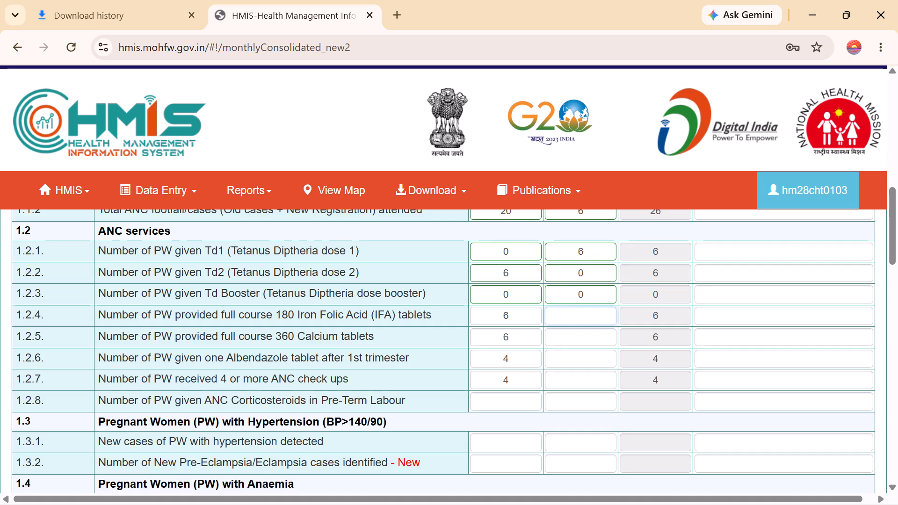
key("0")
left_click(579, 333)
key("0")
left_click(576, 363)
key("0")
left_click(577, 375)
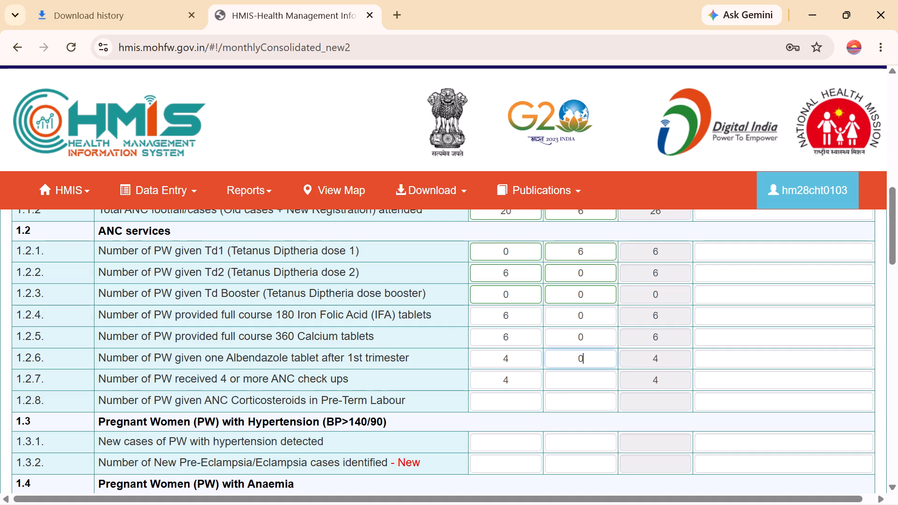
key("0")
Enter 0 In-Facility and 0 Outreach for indicator 1.2.8, pregnant women given ANC corticosteroids in pre-term labour.
left_click(525, 398)
key("0")
left_click(573, 399)
key("0")
Enter 0 In-Facility and 0 Outreach for both hypertension indicators, 1.3.1 and 1.3.2.
scroll(547, 411, "down", 3)
scroll(518, 353, "up", 1)
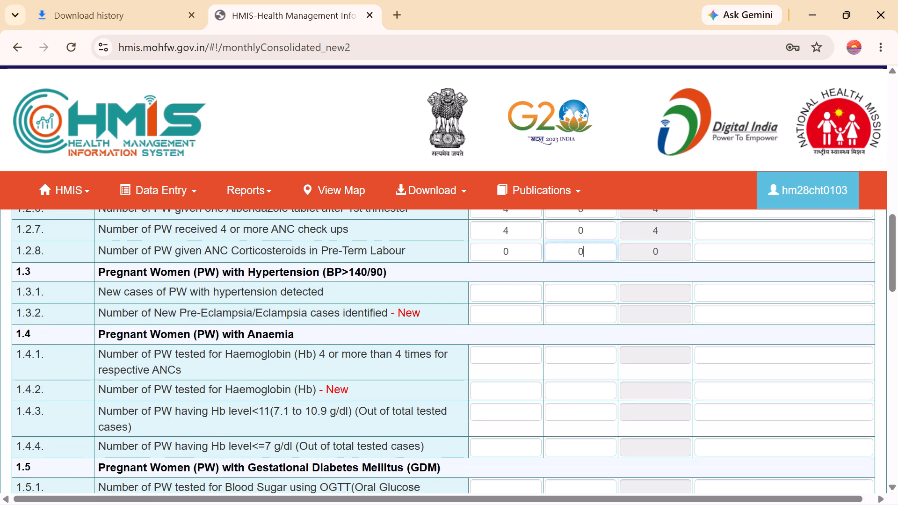
left_click(500, 286)
key("0")
left_click(561, 293)
key("0")
left_click(529, 327)
key("0")
left_click(502, 309)
key("0")
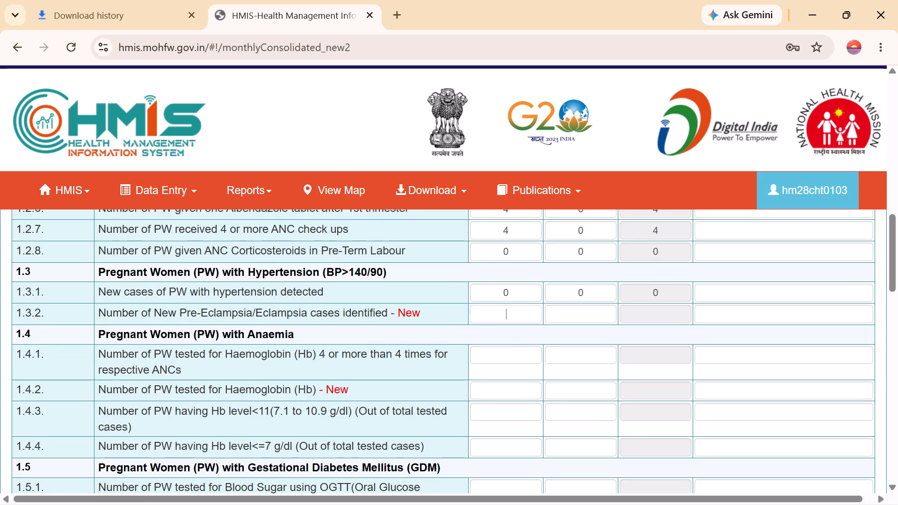
left_click(612, 331)
key("0")
left_click(583, 312)
key("0")
Enter 10 In-Facility and 0 Outreach for indicator 1.4.1, pregnant women tested for haemoglobin four or more times.
left_click(501, 359)
key("0")
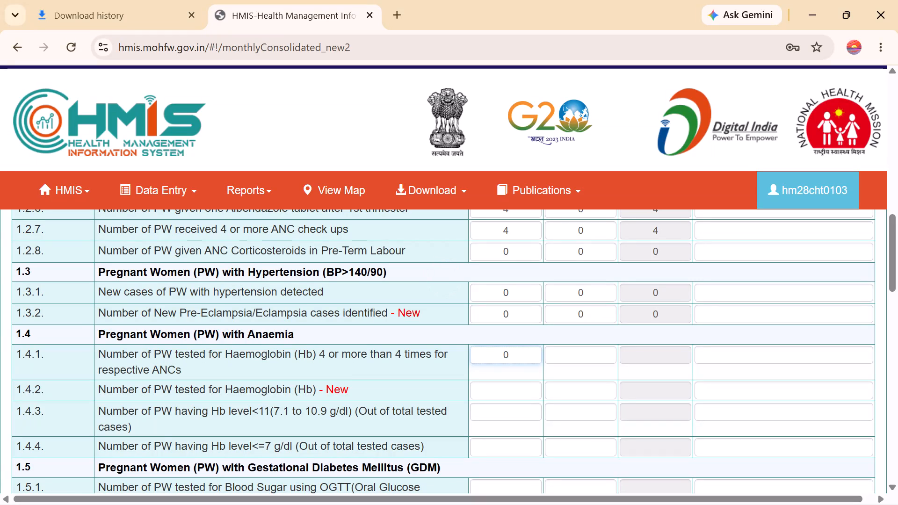
left_click(524, 355)
key("BackSpace")
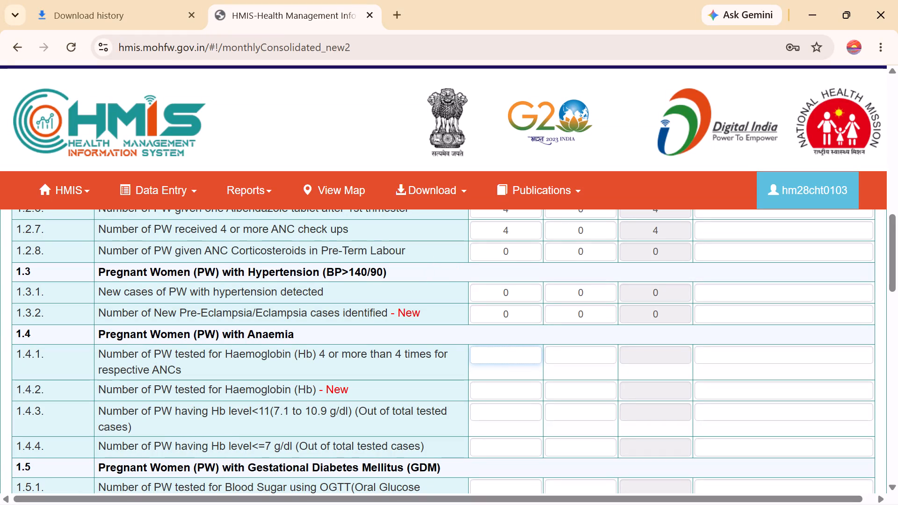
key("1")
key("0")
left_click(578, 355)
key("0")
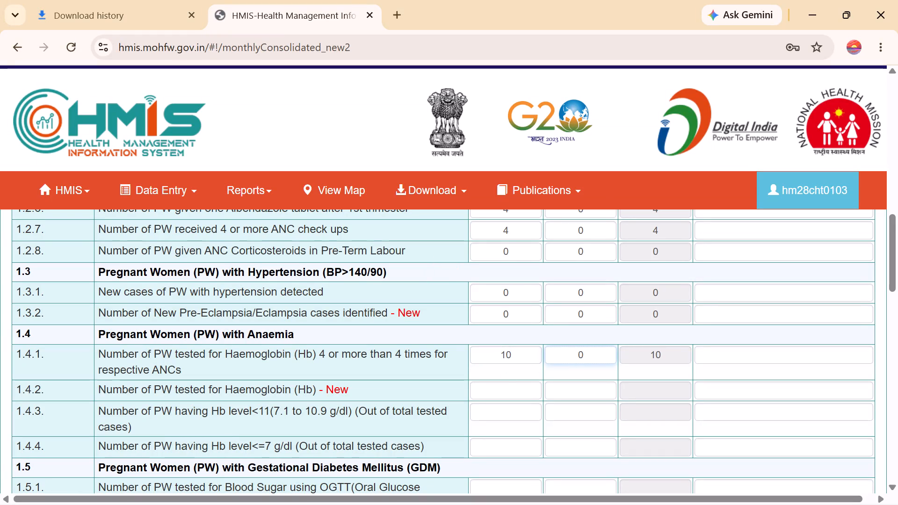
Enter 0 In-Facility and 0 Outreach for the anaemia indicators 1.4.2, 1.4.3 and 1.4.4.
left_click(493, 390)
key("0")
left_click(594, 390)
key("0")
left_click(507, 406)
key("0")
left_click(582, 413)
key("0")
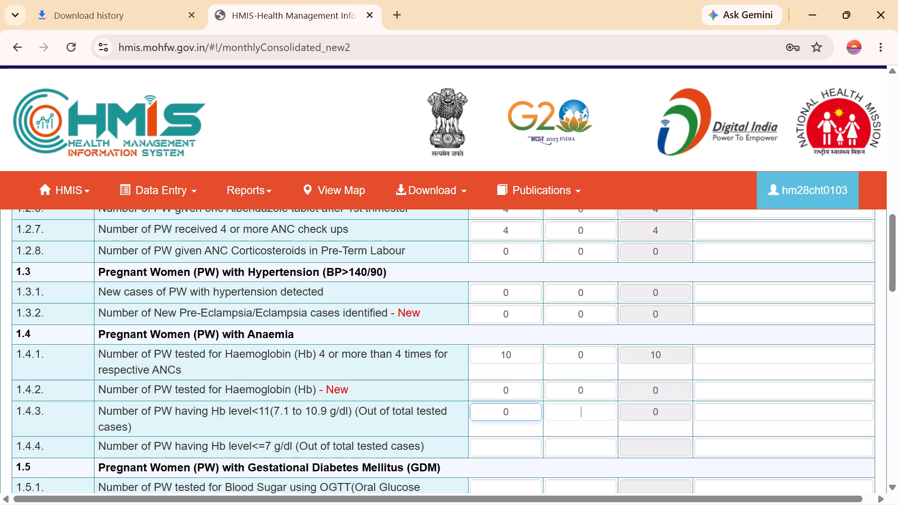
left_click(505, 434)
key("0")
left_click(507, 443)
key("0")
left_click(600, 451)
key("0")
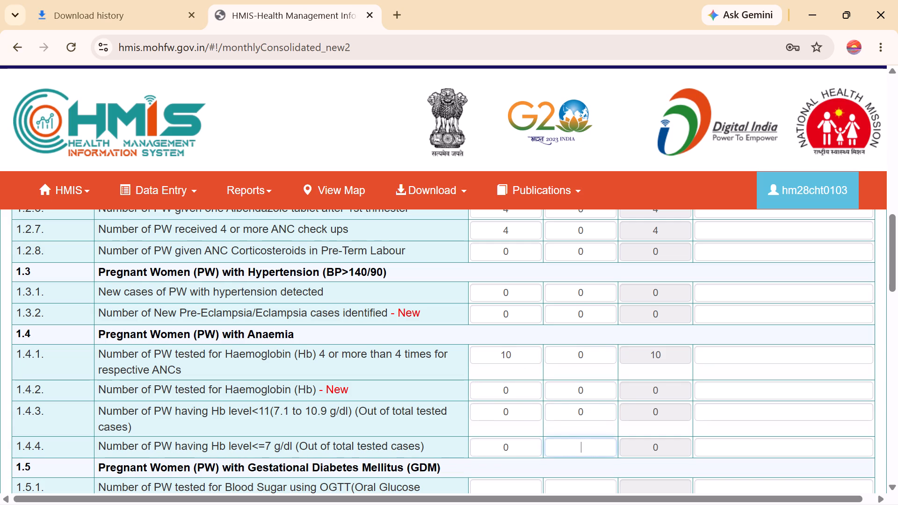
Enter 0 In-Facility and 0 Outreach for the gestational diabetes indicators 1.5.1 and 1.5.2.
scroll(593, 452, "down", 2)
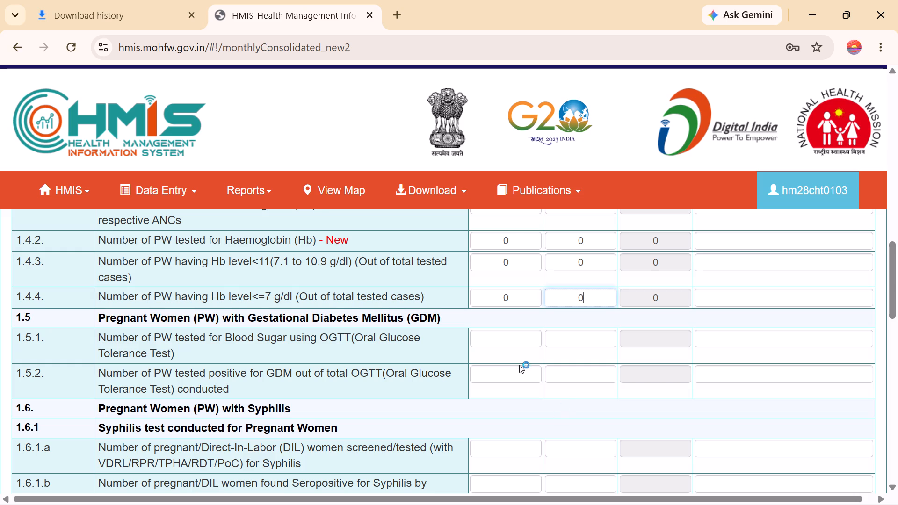
left_click(509, 341)
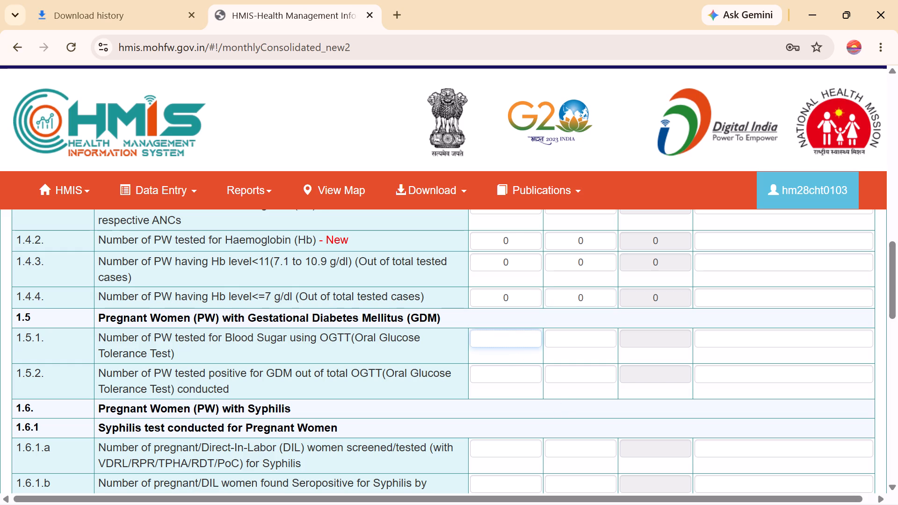
key("0")
left_click(577, 340)
key("0")
left_click(496, 375)
key("0")
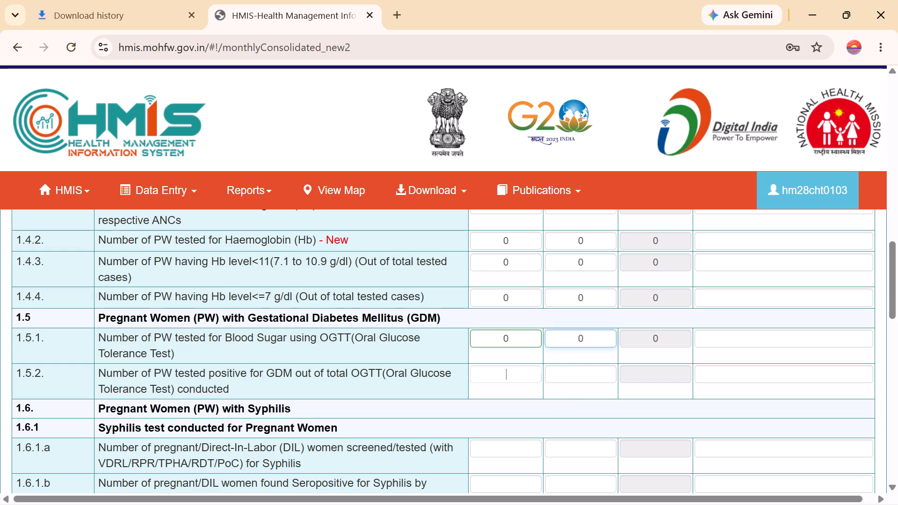
left_click(590, 376)
key("0")
Change the In-Facility values of the anaemia indicators to 10 for 1.4.2 and 4 for 1.4.3.
scroll(574, 364, "up", 1)
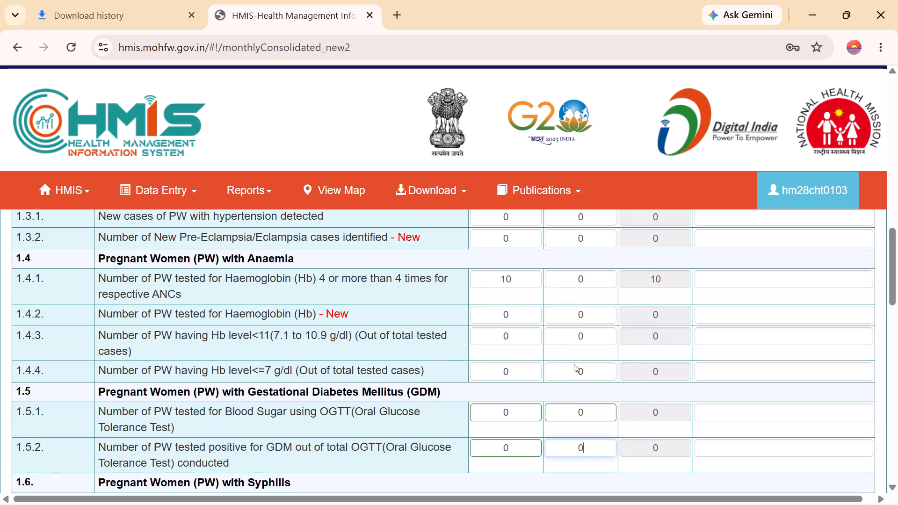
left_click(521, 324)
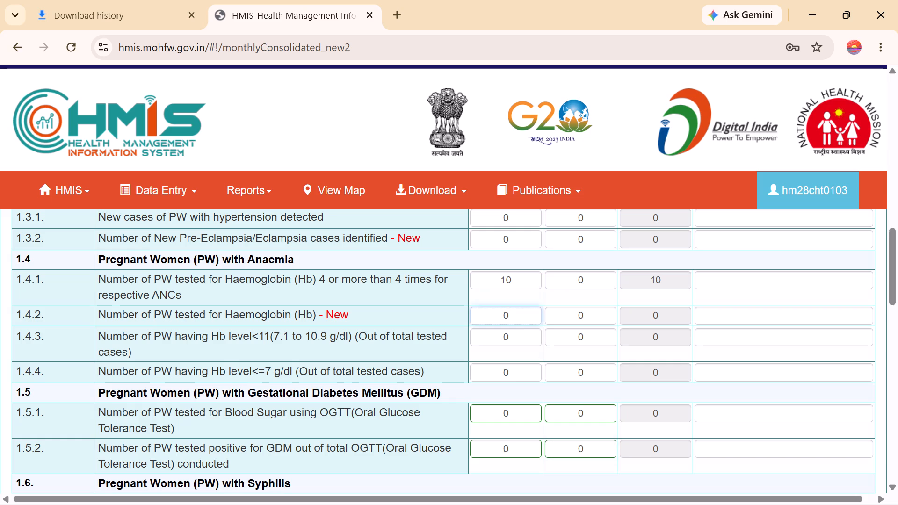
key("BackSpace")
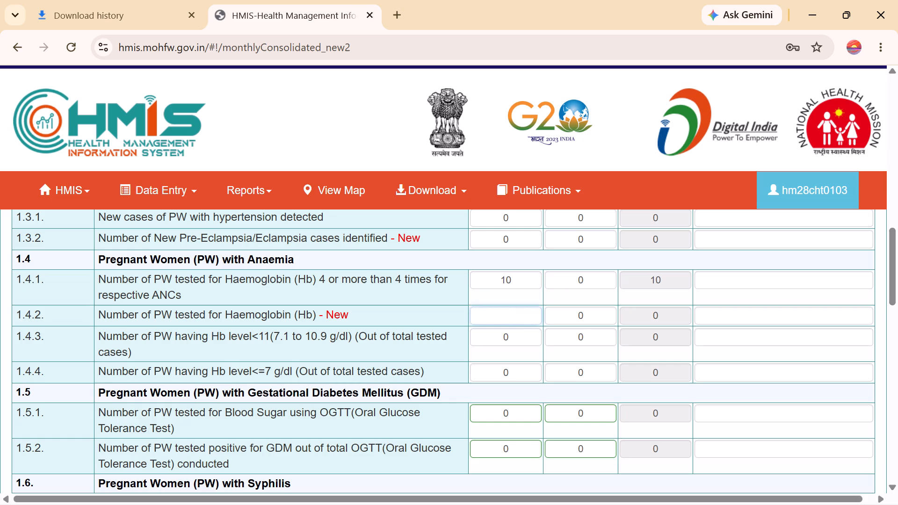
type("10")
left_click(518, 343)
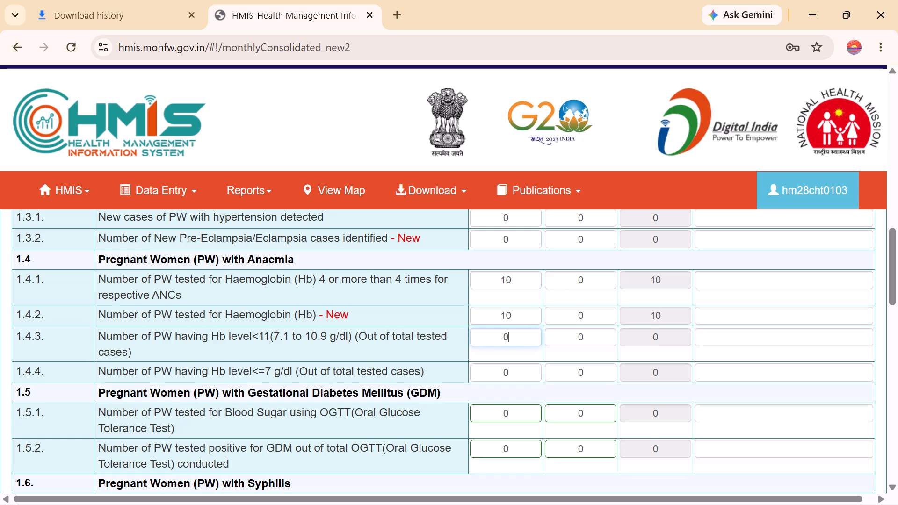
key("4")
left_click(510, 379)
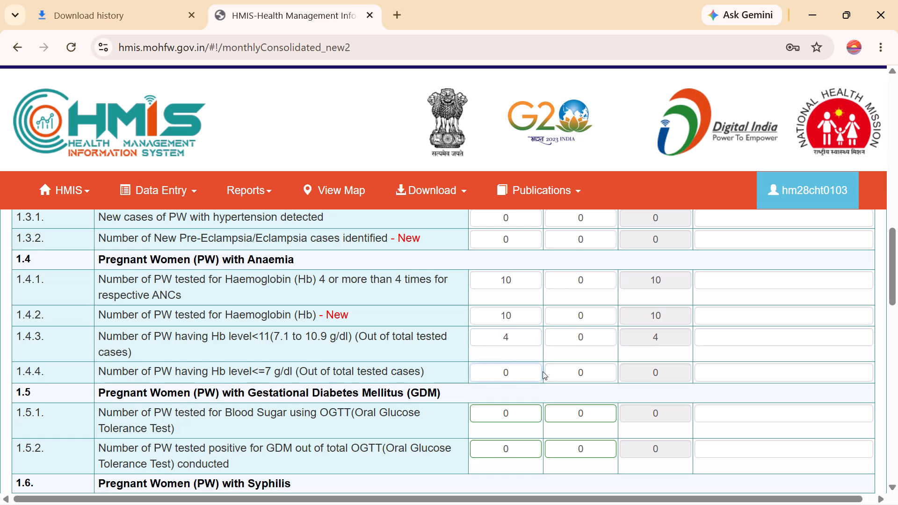
Enter 6 In-Facility and 0 Outreach for both syphilis indicators 1.6.1.a, women screened, and 1.6.1.b, women found seropositive.
scroll(548, 369, "down", 3)
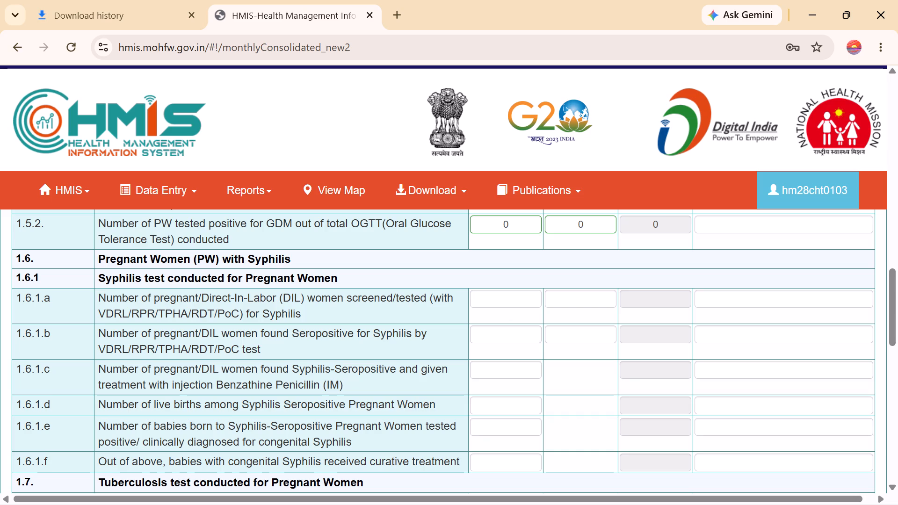
left_click(520, 304)
key("6")
left_click(565, 299)
key("6")
left_click(519, 334)
key("6")
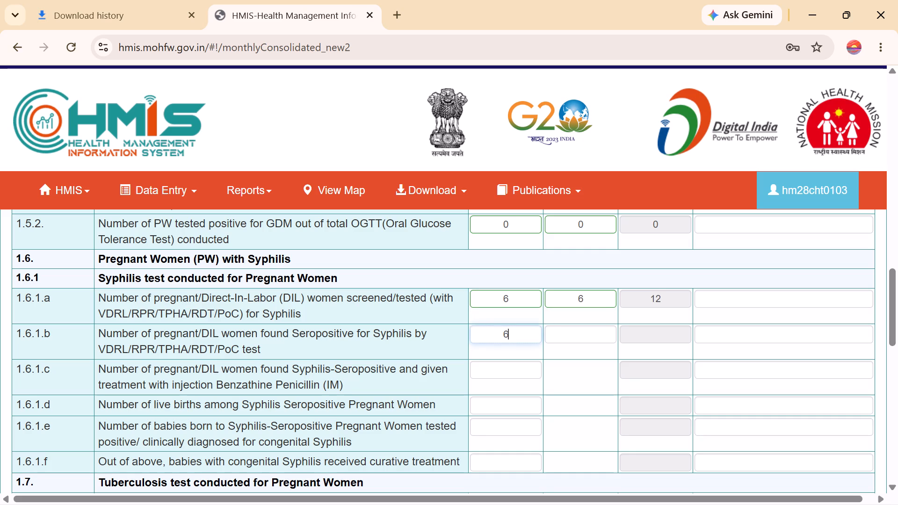
left_click(592, 306)
key("BackSpace")
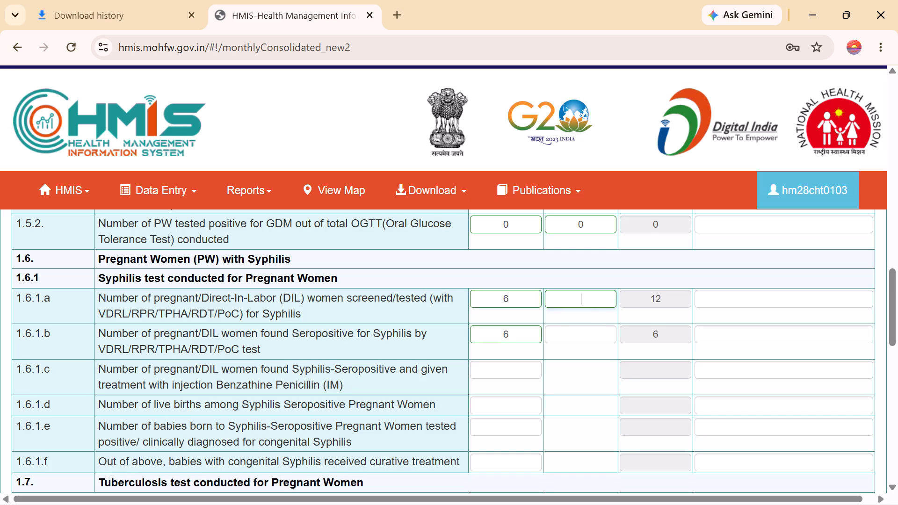
key("0")
left_click(555, 332)
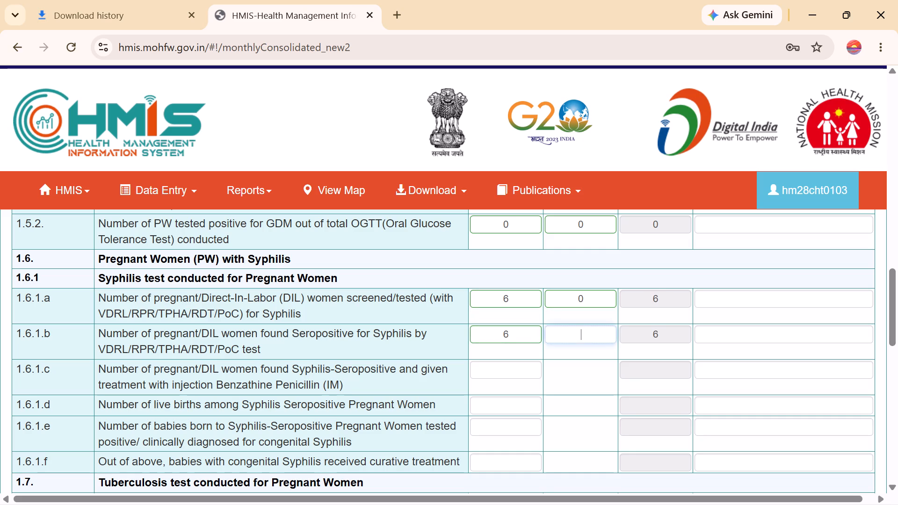
key("0")
Change the In-Facility value of syphilis indicator 1.6.1.b, women found seropositive, to 0.
left_click(535, 339)
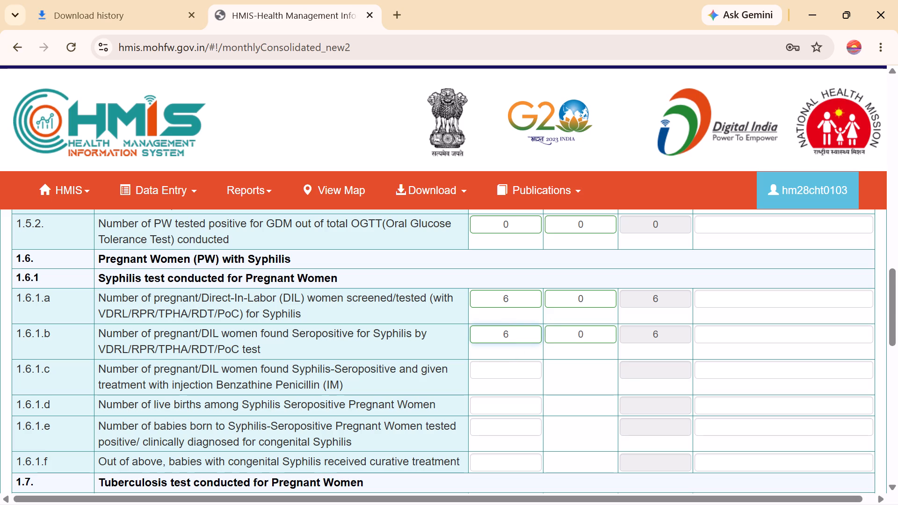
key("BackSpace")
key("0")
Enter 0 In-Facility for the remaining syphilis indicators 1.6.1.c, 1.6.1.d, 1.6.1.e and 1.6.1.f.
scroll(511, 368, "down", 2)
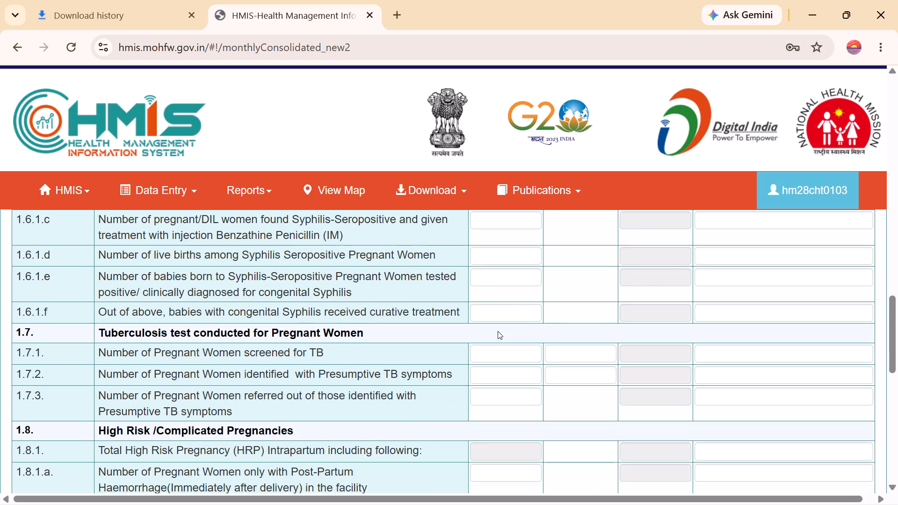
scroll(492, 338, "up", 1)
left_click(505, 298)
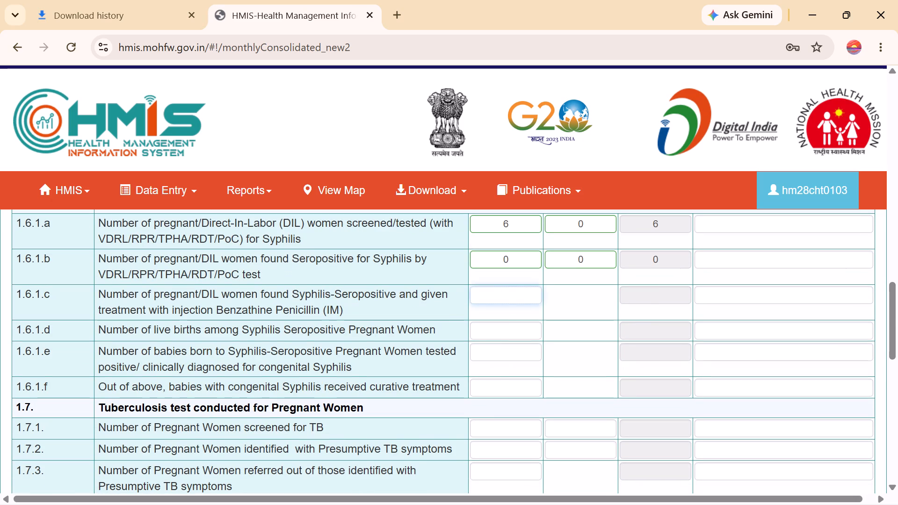
key("0")
left_click(500, 336)
key("0")
key("0")
left_click(503, 359)
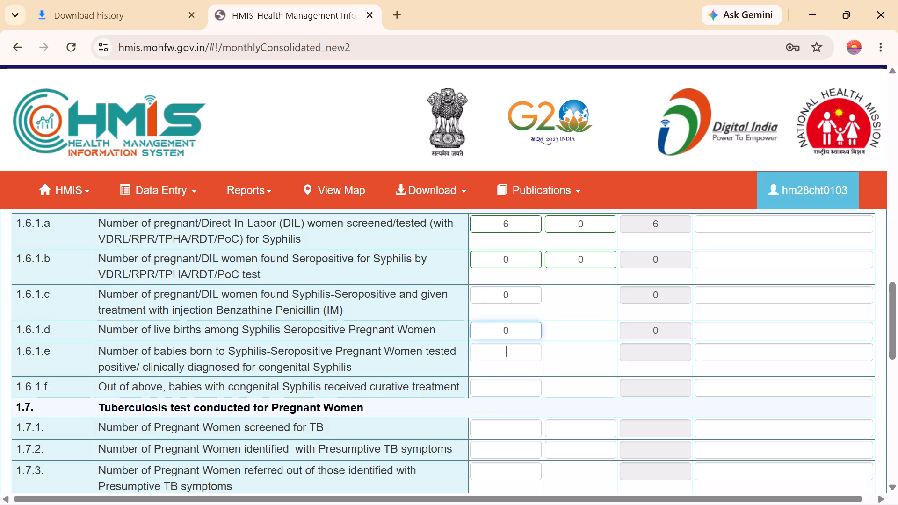
key("0")
left_click(504, 371)
key("0")
left_click(506, 391)
key("0")
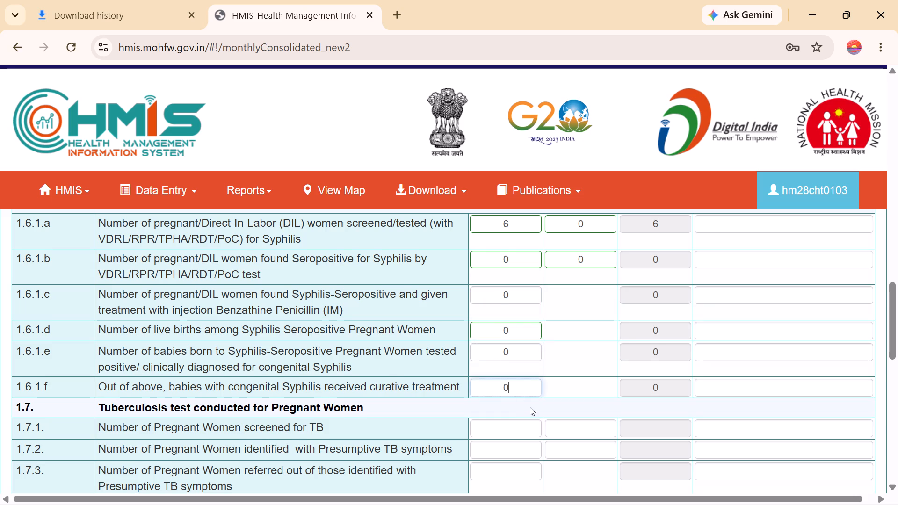
Fill the tuberculosis indicators: 1.7.1 with 0 In-Facility and 6 Outreach, 1.7.2 with 0 in both, and 1.7.3 with 0 In-Facility.
scroll(531, 407, "down", 2)
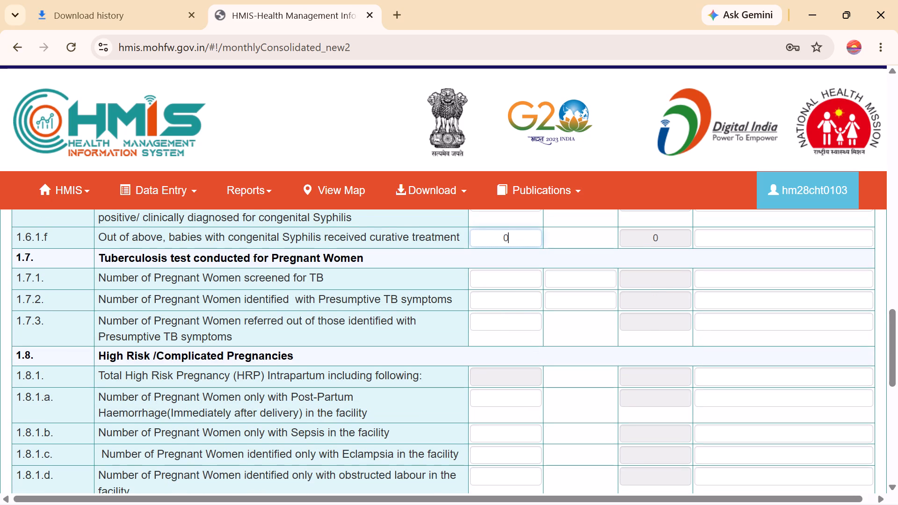
left_click(567, 283)
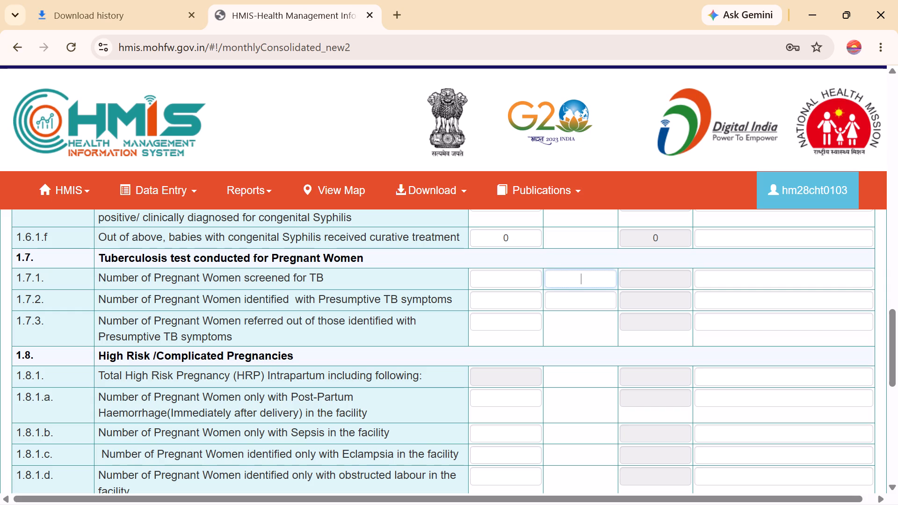
key("6")
left_click(504, 283)
key("0")
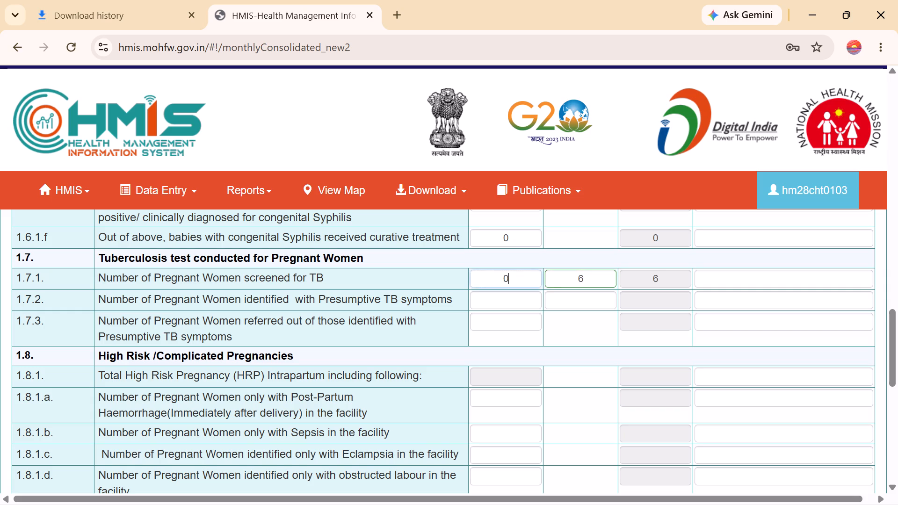
left_click(502, 304)
key("0")
left_click(508, 323)
key("0")
left_click(592, 302)
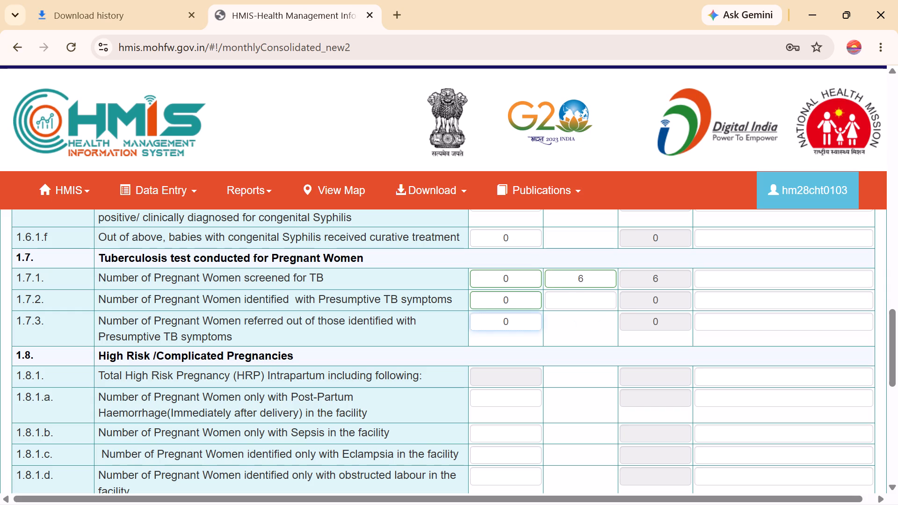
key("0")
Enter 0 In-Facility for the intrapartum high-risk indicators 1.8.1.a, 1.8.1.b and 1.8.1.c.
scroll(563, 334, "down", 2)
scroll(525, 312, "up", 1)
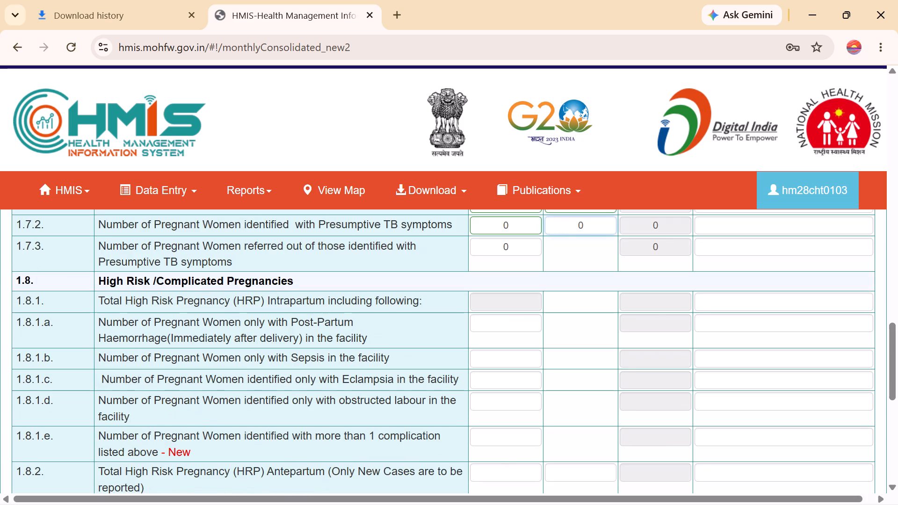
left_click(503, 323)
key("0")
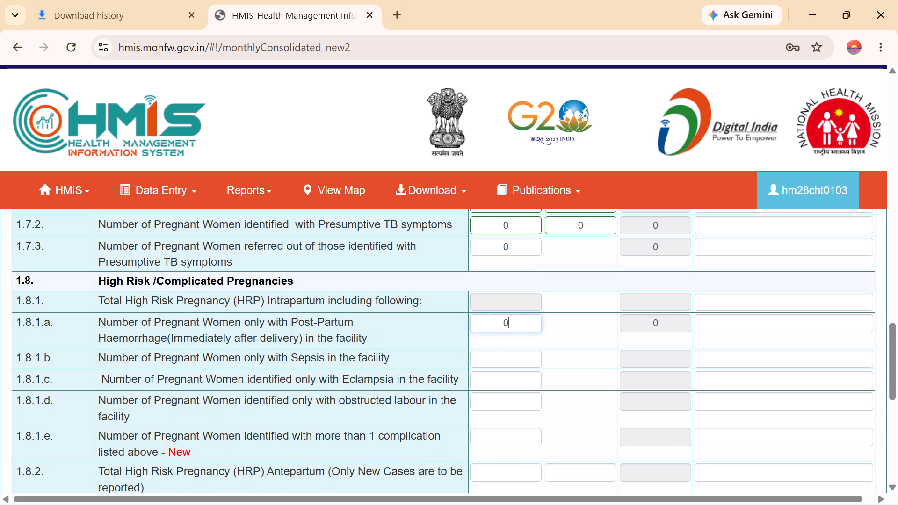
left_click(509, 363)
key("0")
left_click(502, 388)
key("0")
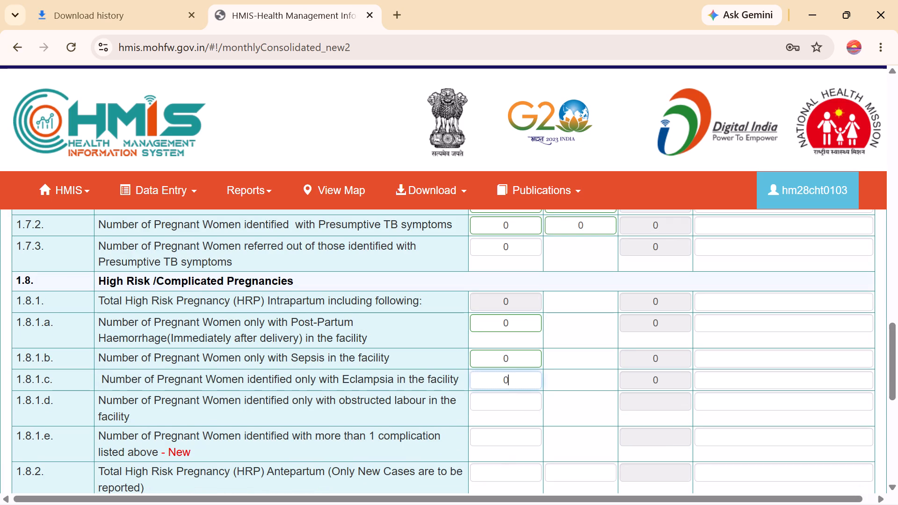
Enter 1 Outreach for indicator 1.8.2, total high-risk pregnancy antepartum.
scroll(508, 393, "down", 1)
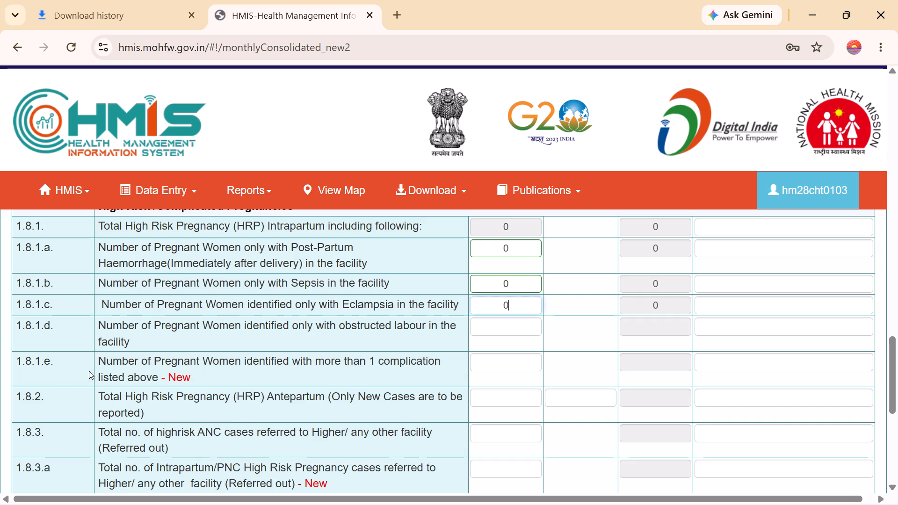
left_click(572, 396)
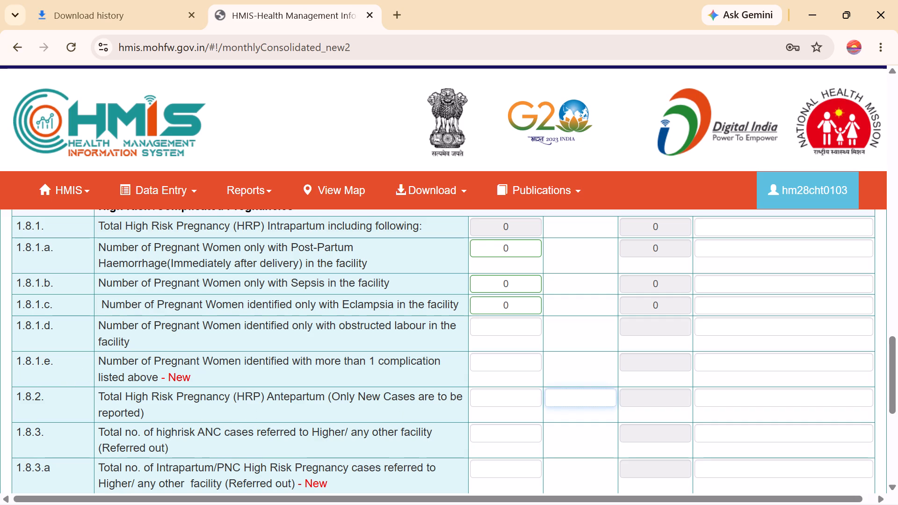
key("1")
Enter 0 In-Facility for the high-risk pregnancy indicators 1.8.1.d, 1.8.1.e, 1.8.2, 1.8.3 and 1.8.3.a.
left_click(503, 325)
key("0")
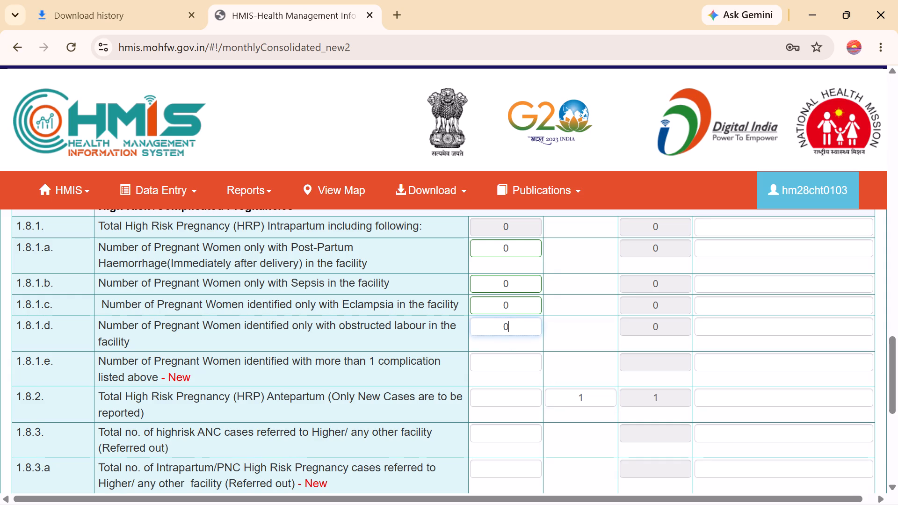
left_click(503, 368)
key("0")
left_click(502, 391)
key("0")
left_click_drag(499, 426, 509, 426)
key("0")
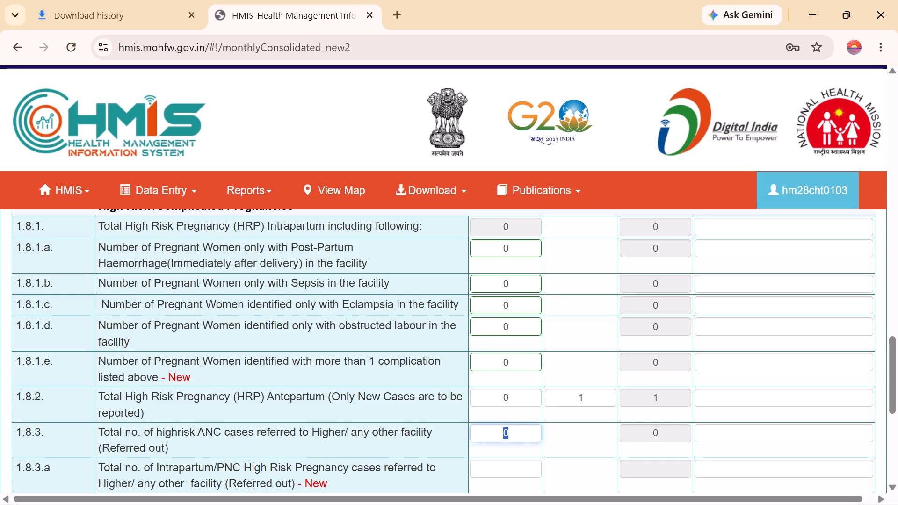
left_click_drag(509, 426, 506, 385)
scroll(509, 426, "down", 1)
left_click(497, 395)
key("0")
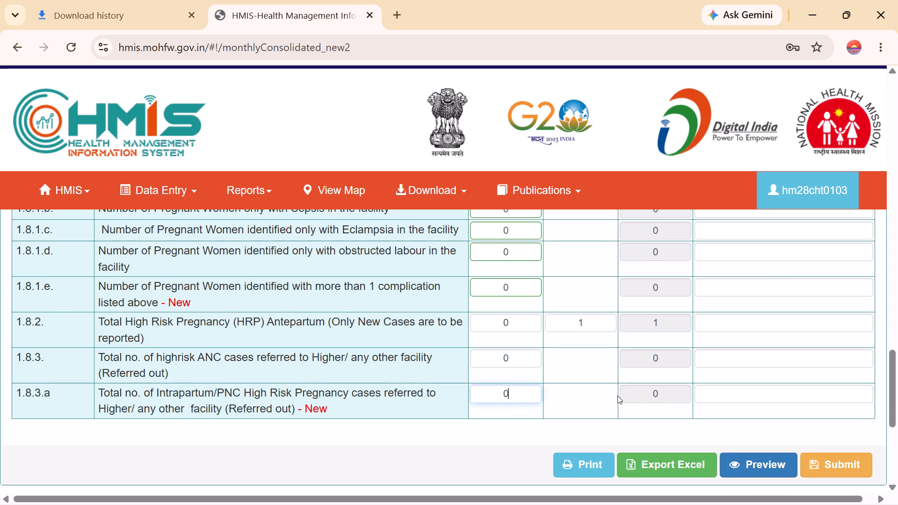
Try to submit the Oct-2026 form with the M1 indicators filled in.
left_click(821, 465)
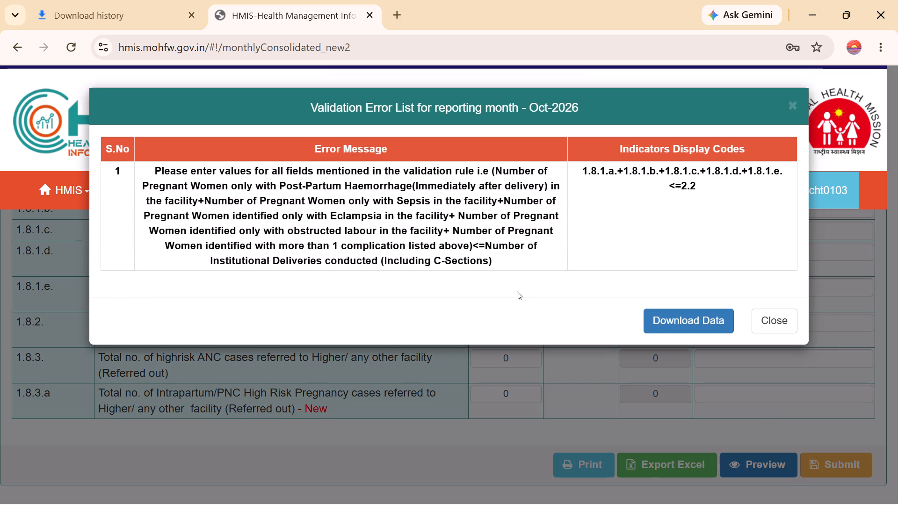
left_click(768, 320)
In the Part-A M2-M4 section, enter 0 Outreach for the home delivery indicators 2.1.1.a, 2.1.1.b and 2.1.2.
scroll(679, 394, "up", 3)
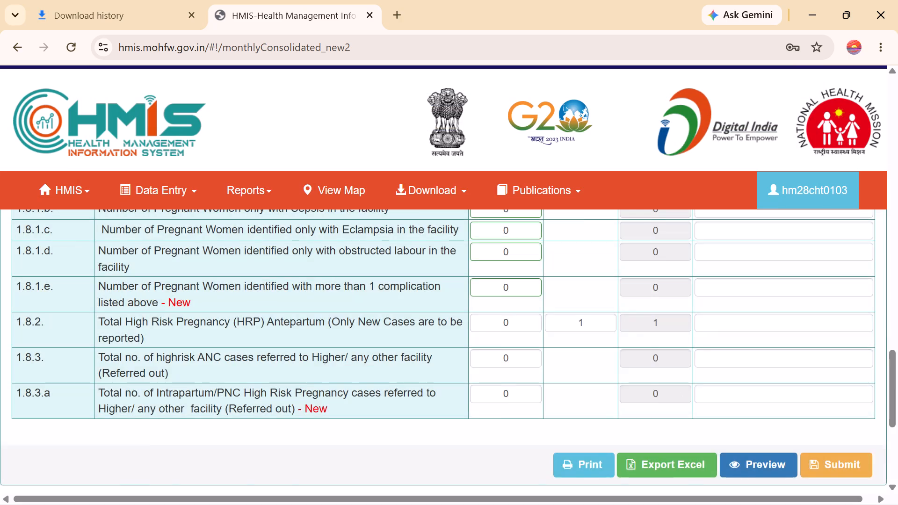
scroll(679, 394, "up", 14)
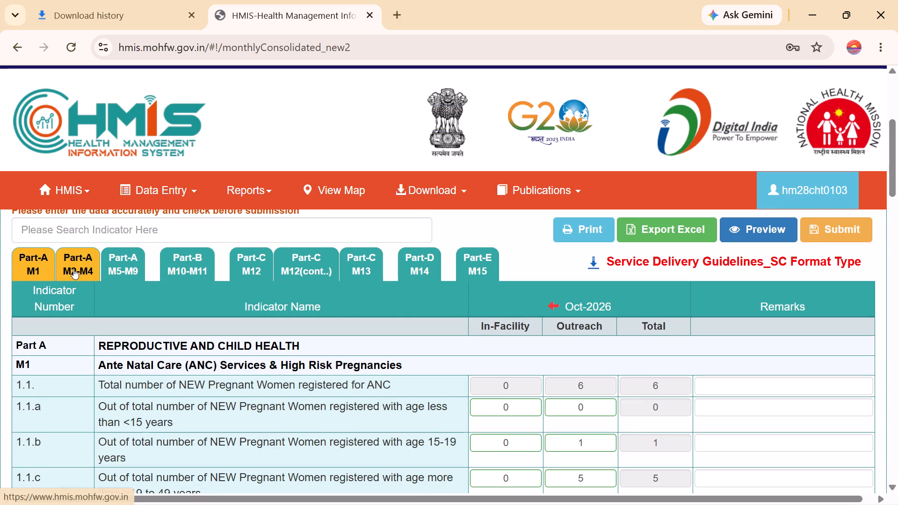
left_click(82, 266)
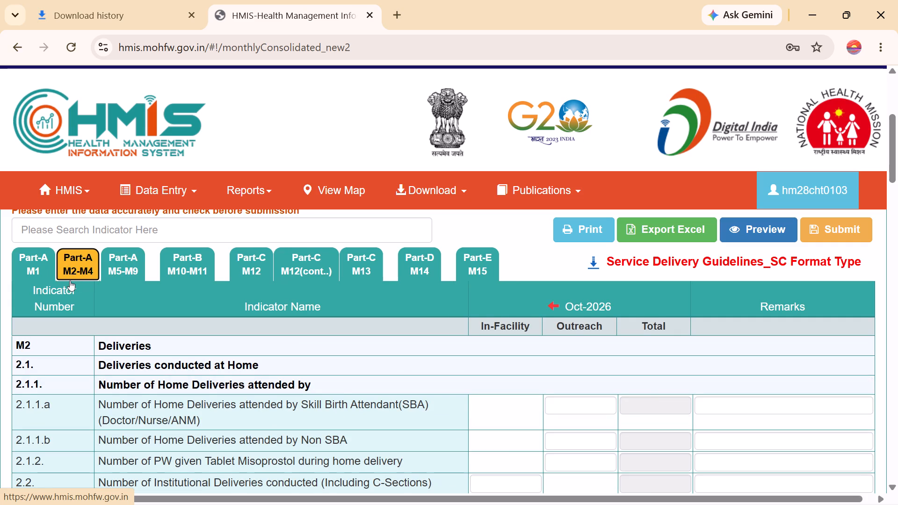
scroll(81, 281, "down", 1)
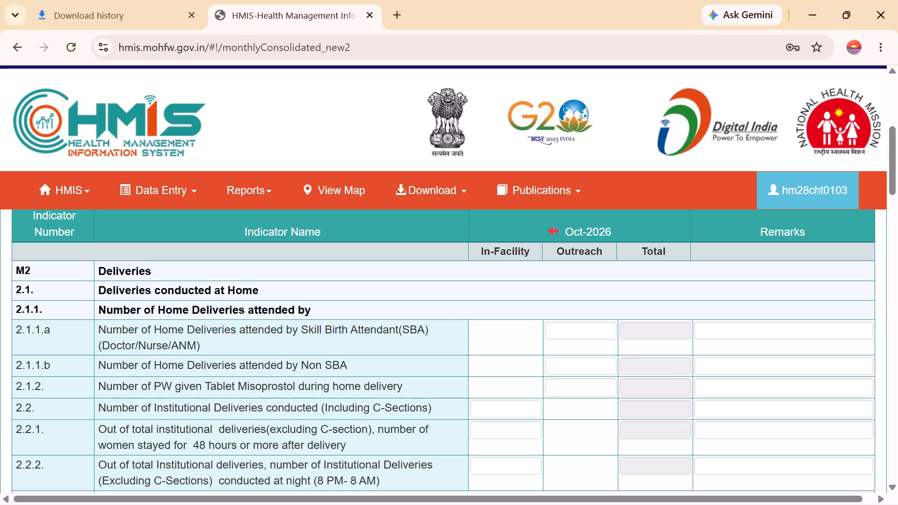
left_click(579, 331)
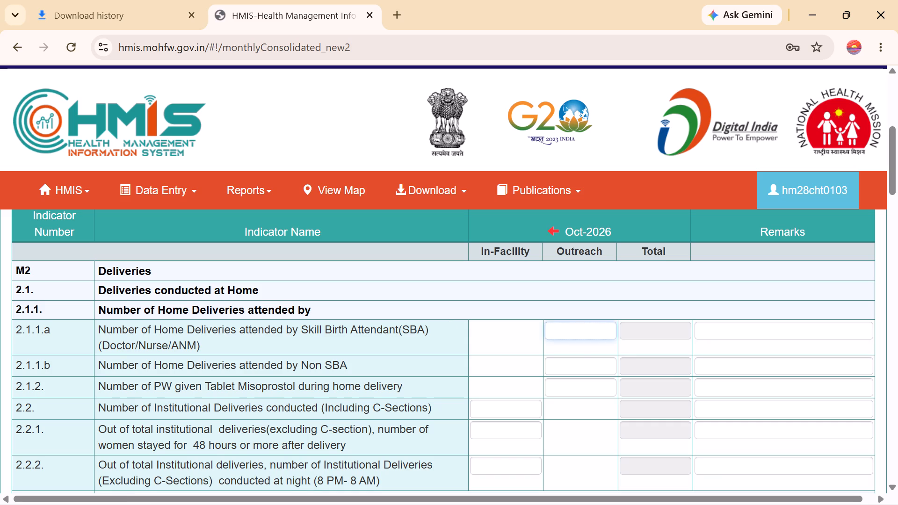
left_click(579, 331)
key("0")
left_click(580, 356)
key("0")
left_click(581, 369)
key("0")
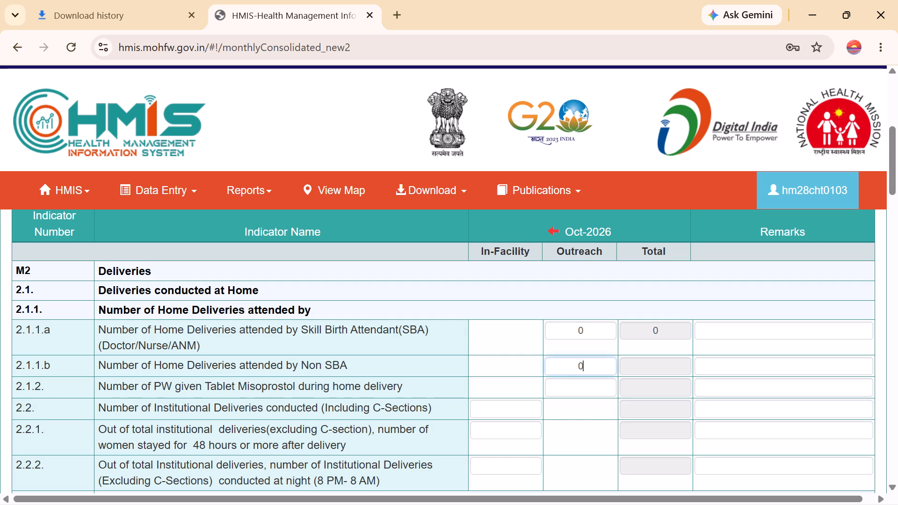
left_click(580, 389)
key("0")
Enter 0 In-Facility for the institutional delivery indicators 2.2, 2.2.1 and 2.2.2.
scroll(575, 417, "down", 2)
left_click(511, 259)
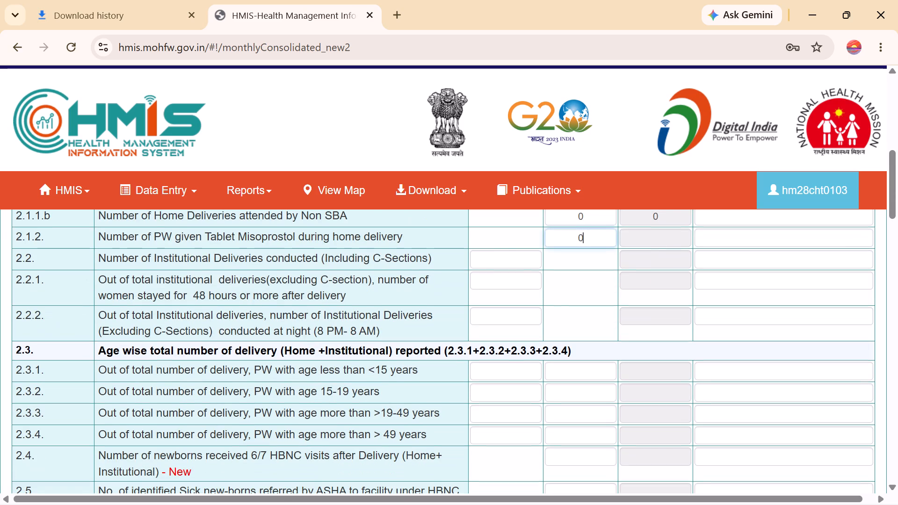
key("0")
left_click(510, 286)
key("0")
left_click(504, 299)
key("0")
left_click(511, 316)
key("0")
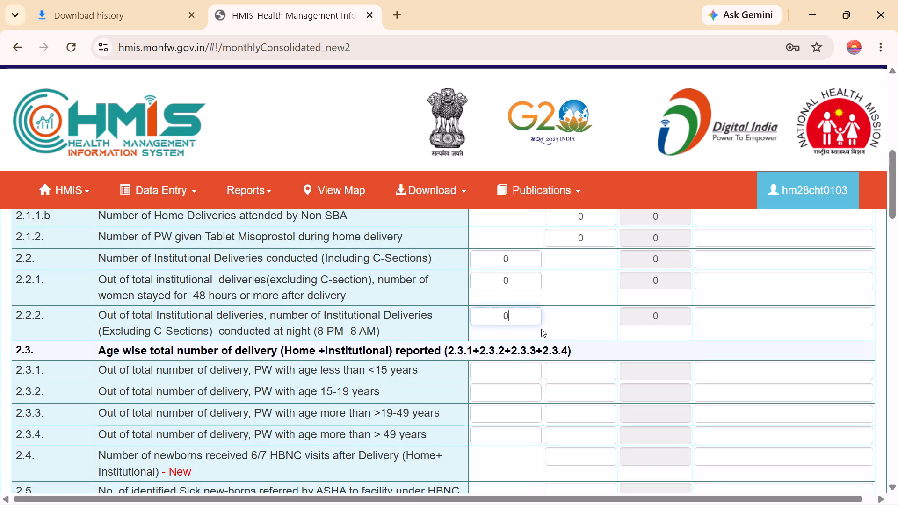
Enter 0 In-Facility and 0 Outreach for the age-wise delivery indicators 2.3.1, 2.3.2, 2.3.3 and 2.3.4.
scroll(544, 336, "down", 1)
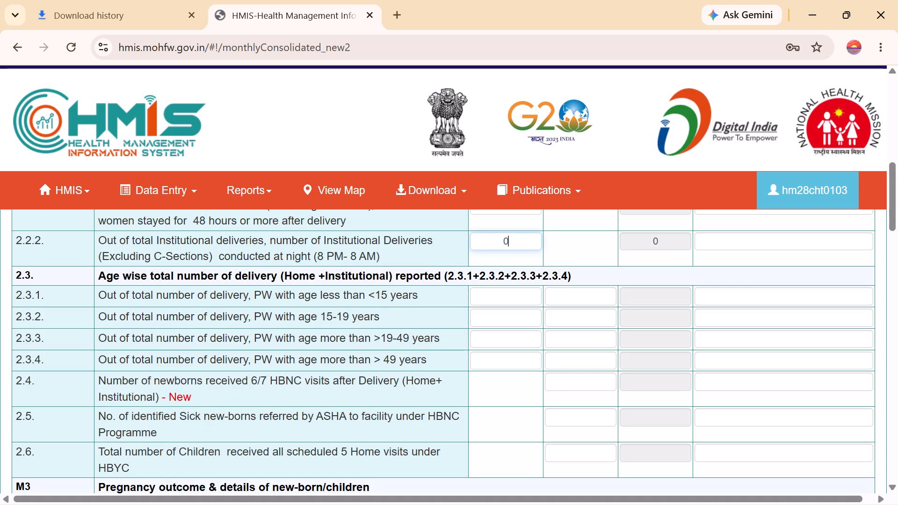
left_click(497, 299)
key("0")
left_click(571, 299)
key("0")
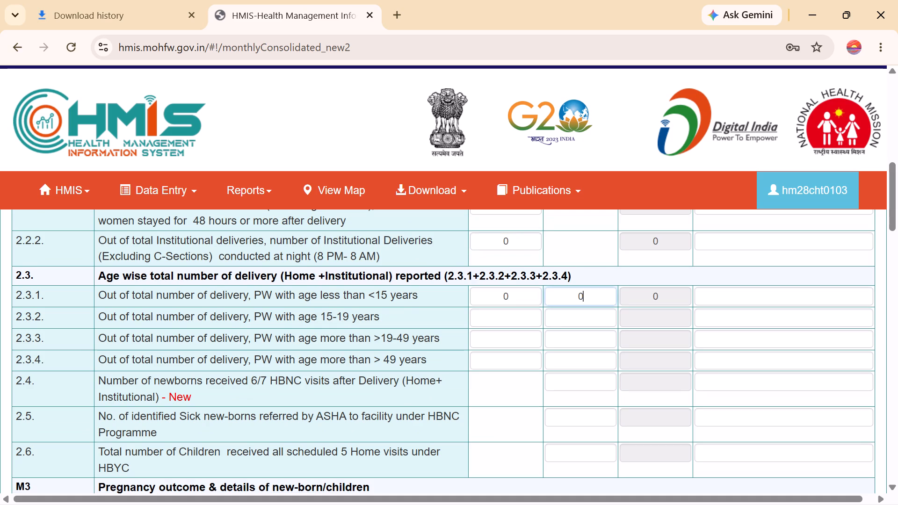
left_click(521, 324)
key("0")
left_click(583, 313)
key("0")
left_click(515, 331)
key("0")
left_click(570, 335)
key("0")
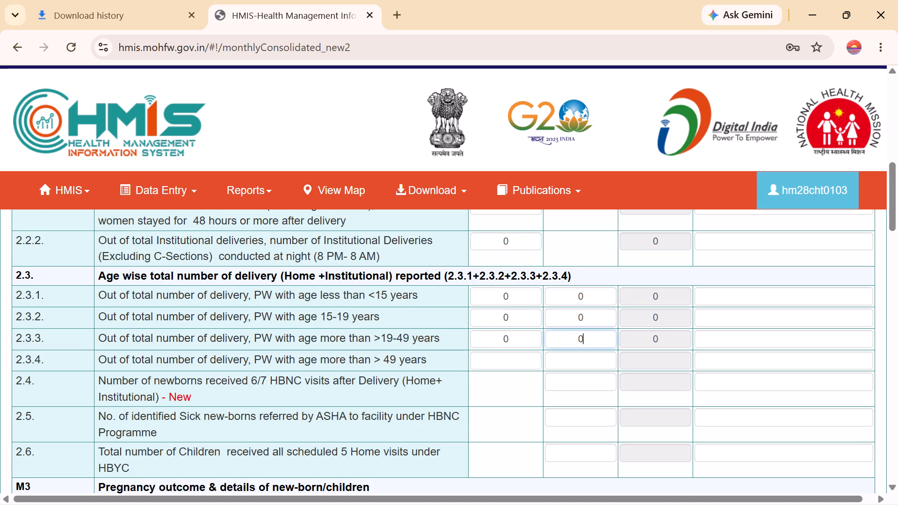
left_click(495, 357)
key("0")
left_click(587, 361)
key("0")
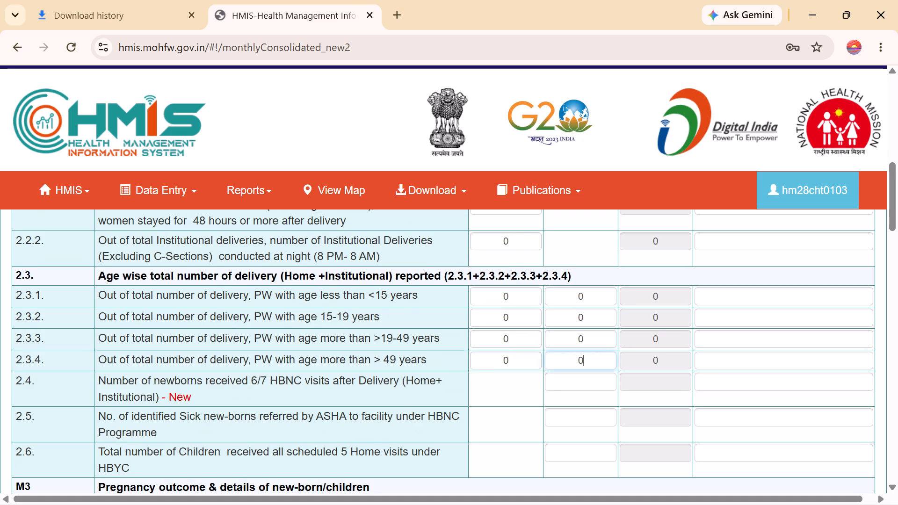
Enter 6 Outreach for indicator 2.4, newborns who received 6/7 HBNC visits after delivery.
left_click(592, 375)
left_click(587, 378)
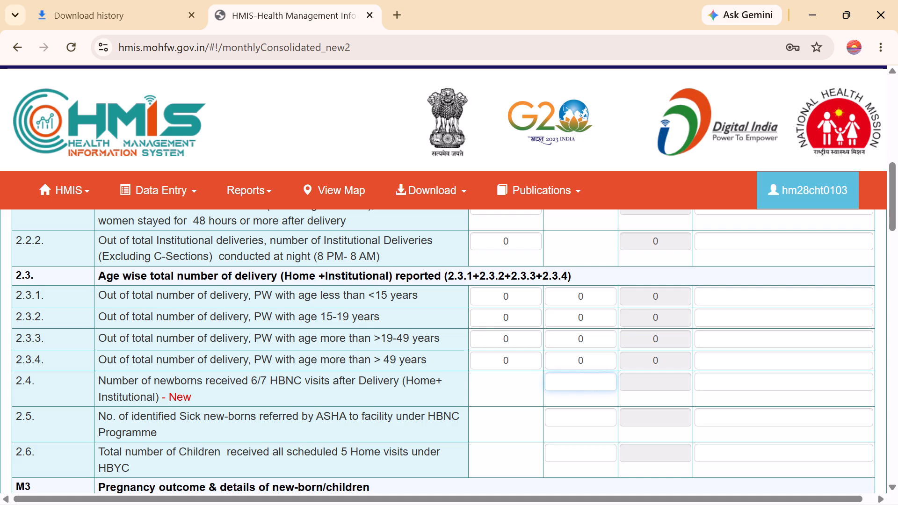
key("6")
Enter Outreach values of 0 for indicator 2.5, sick newborns referred by ASHA, and 9 for indicator 2.6, HBYC home visits.
left_click(591, 411)
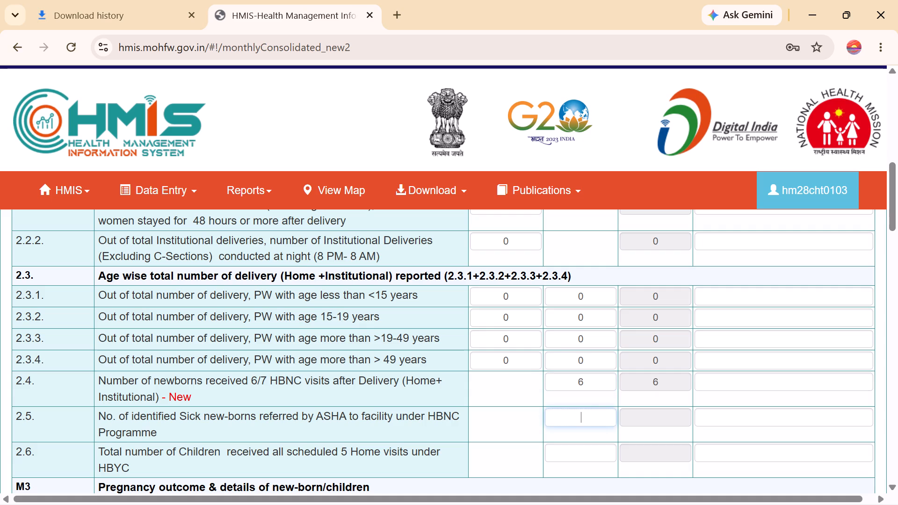
key("0")
scroll(594, 408, "down", 1)
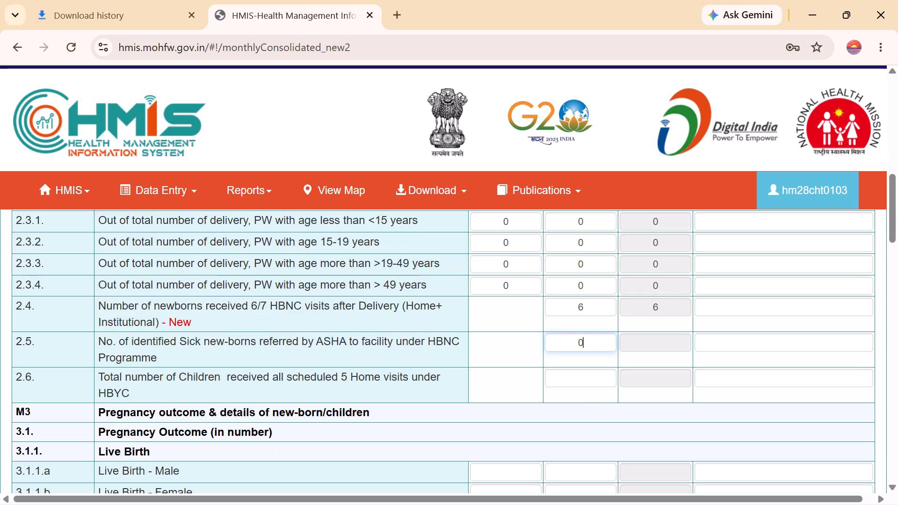
left_click(584, 372)
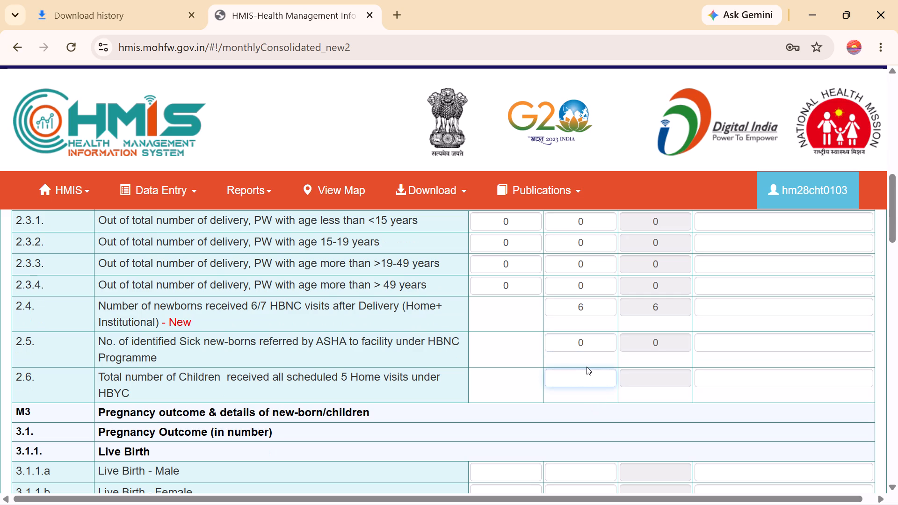
key("9")
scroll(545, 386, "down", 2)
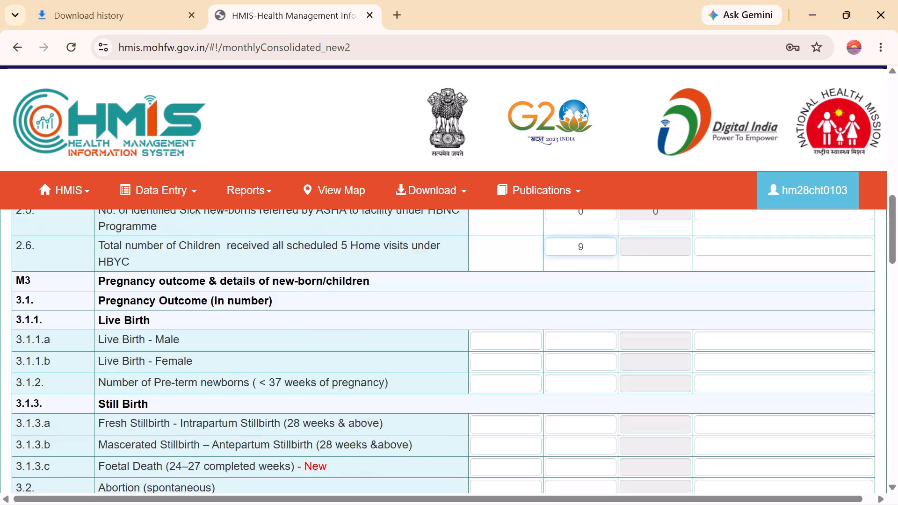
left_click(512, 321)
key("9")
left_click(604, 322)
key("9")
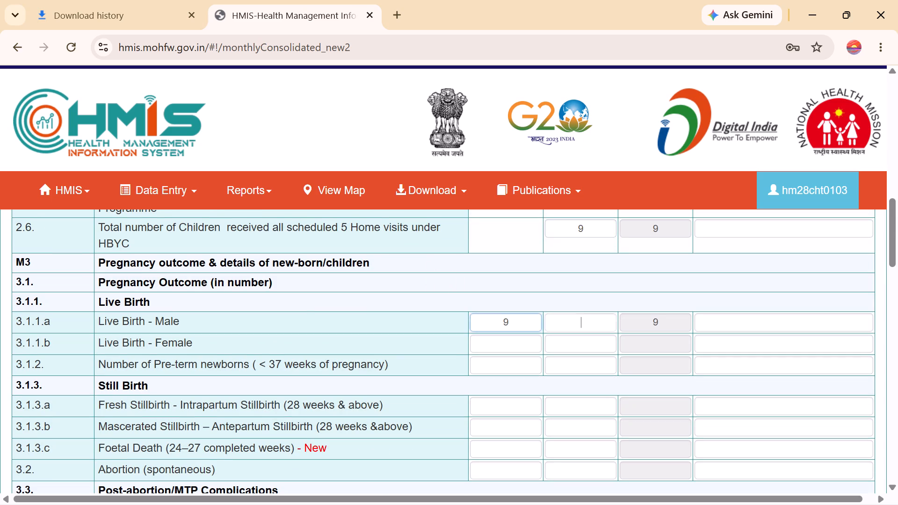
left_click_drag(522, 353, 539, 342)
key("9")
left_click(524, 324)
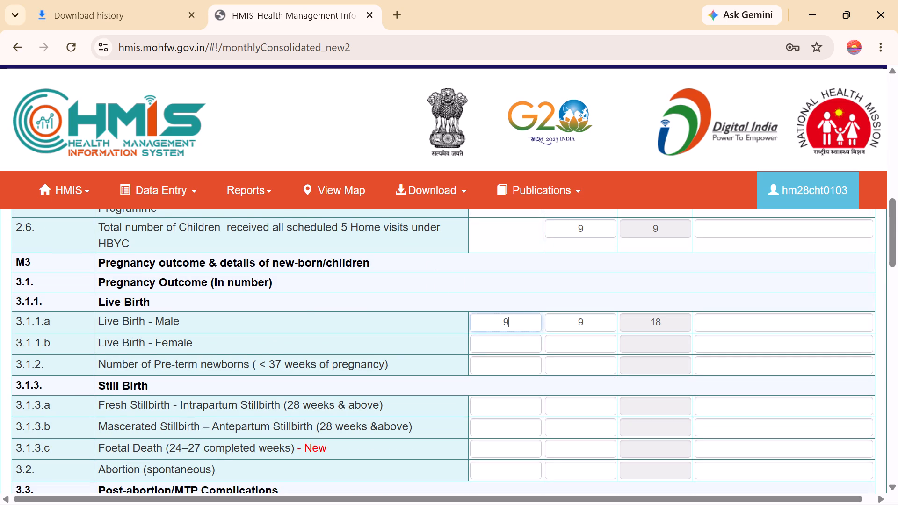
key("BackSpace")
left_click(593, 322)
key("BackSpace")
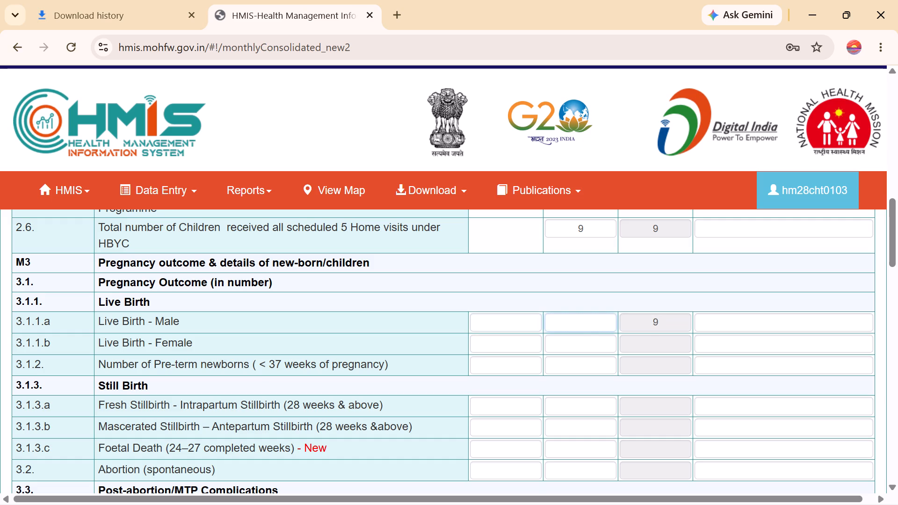
Enter 0 In-Facility and 0 Outreach for live births 3.1.1.a and 3.1.1.b and pre-term newborns 3.1.2.
left_click(525, 322)
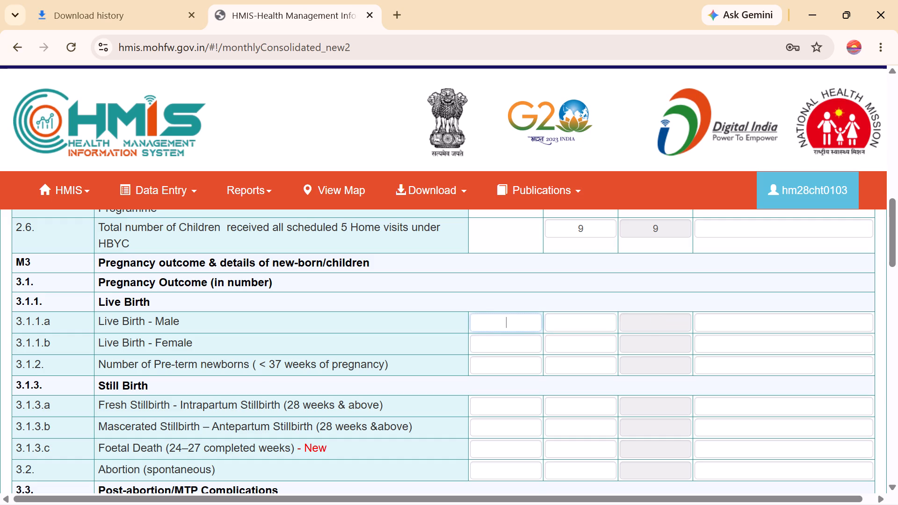
key("0")
left_click(589, 322)
key("0")
left_click(515, 340)
key("0")
left_click(606, 341)
key("0")
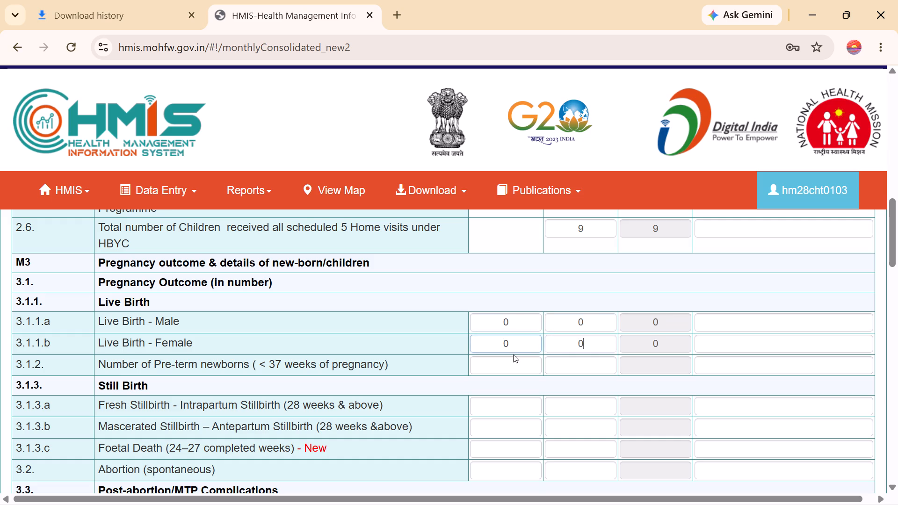
left_click(512, 354)
key("0")
left_click(514, 371)
key("0")
left_click(602, 371)
key("0")
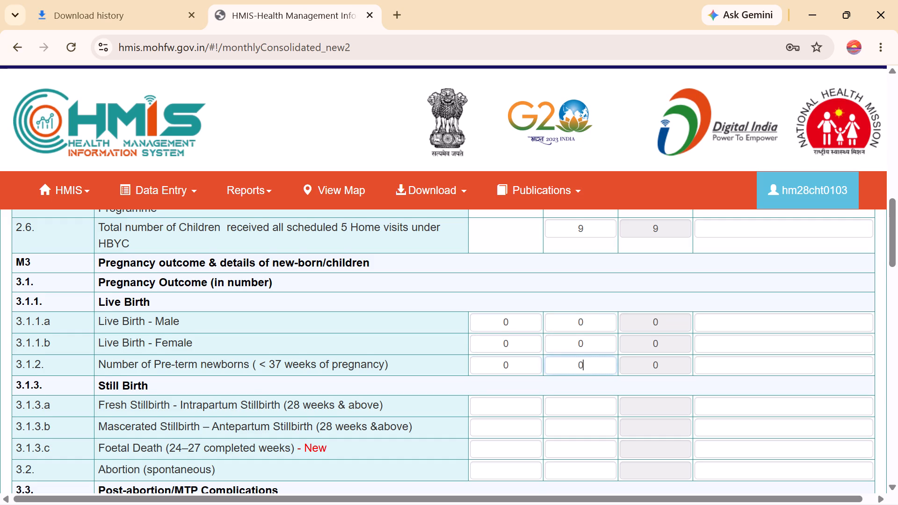
Enter 0 In-Facility and 0 Outreach for the Still Birth indicators 3.1.3.a, 3.1.3.b and 3.1.3.c.
scroll(527, 374, "down", 1)
left_click(507, 321)
key("0")
left_click(563, 332)
key("0")
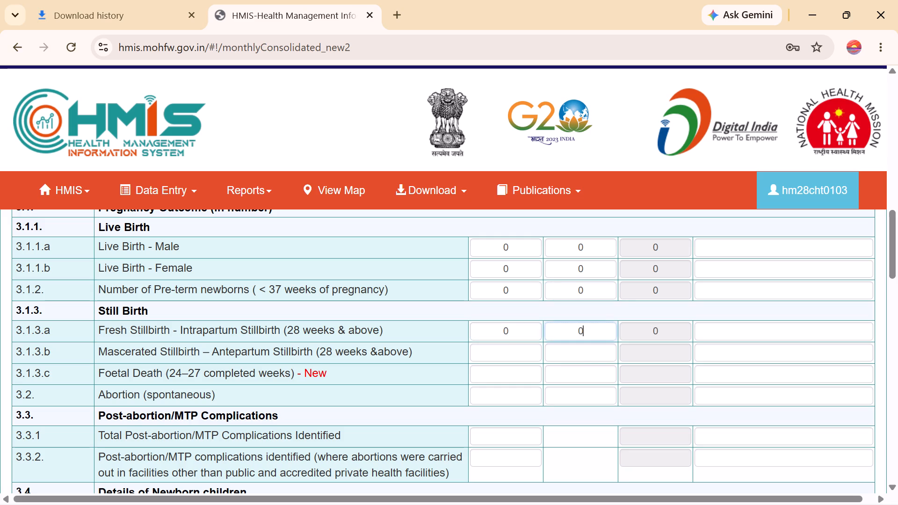
left_click(514, 354)
key("0")
left_click(596, 363)
key("0")
left_click(555, 359)
key("0")
left_click(534, 362)
key("0")
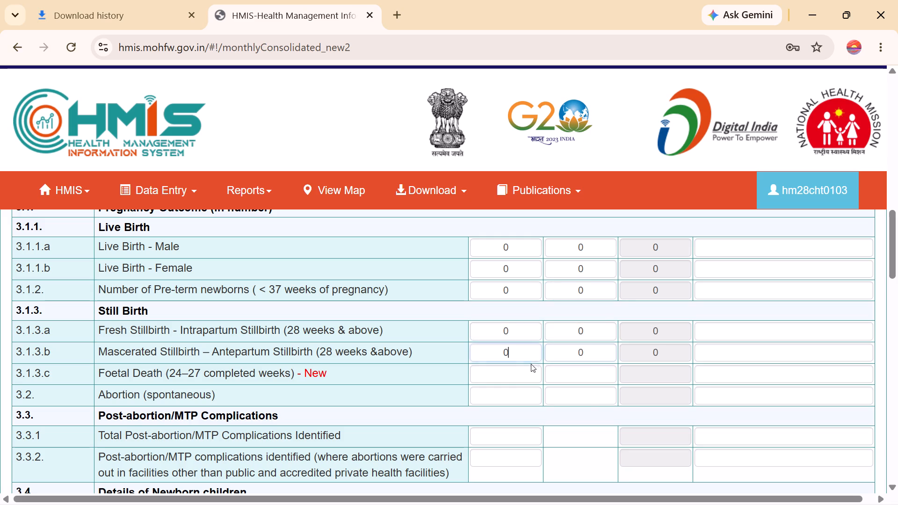
left_click(522, 368)
key("0")
left_click(558, 373)
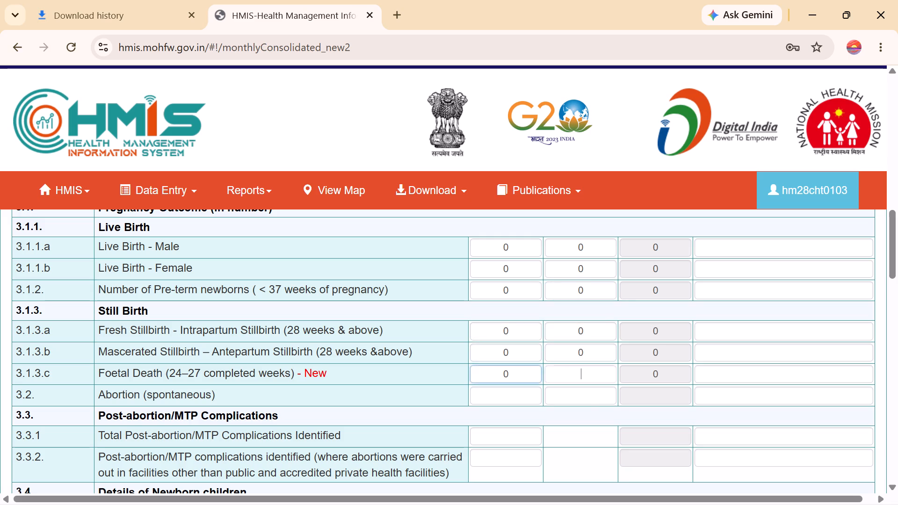
key("0")
Enter 0 In-Facility and 0 Outreach for spontaneous abortion 3.2, and 0 In-Facility for post-abortion complications 3.3.1 and 3.3.2.
left_click(517, 392)
key("0")
left_click(607, 394)
key("0")
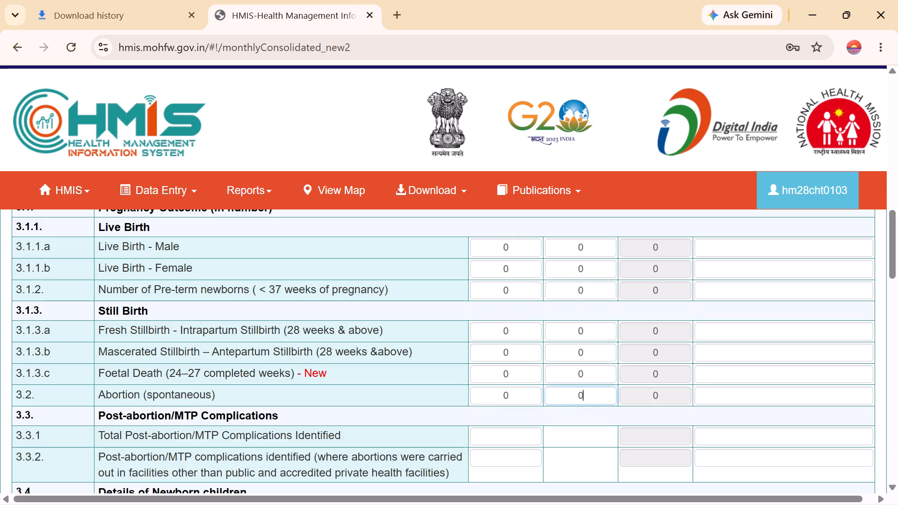
scroll(582, 394, "down", 3)
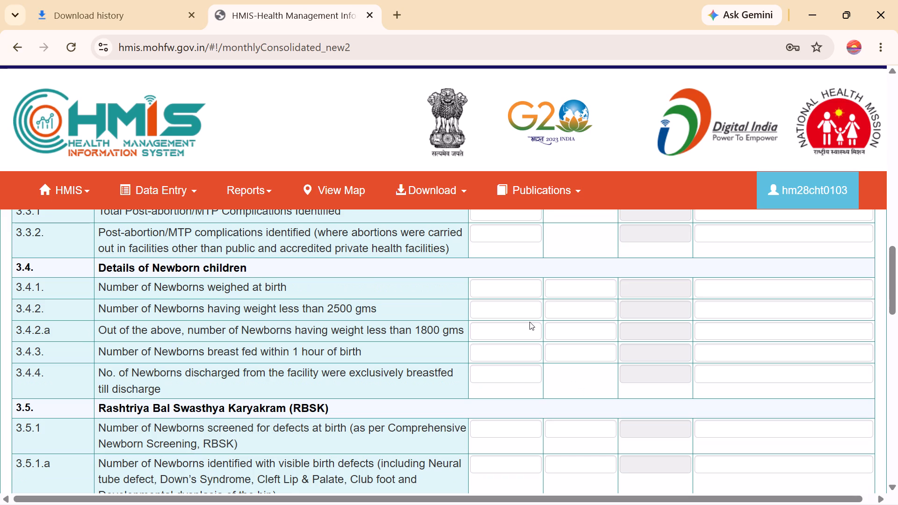
scroll(493, 290, "up", 2)
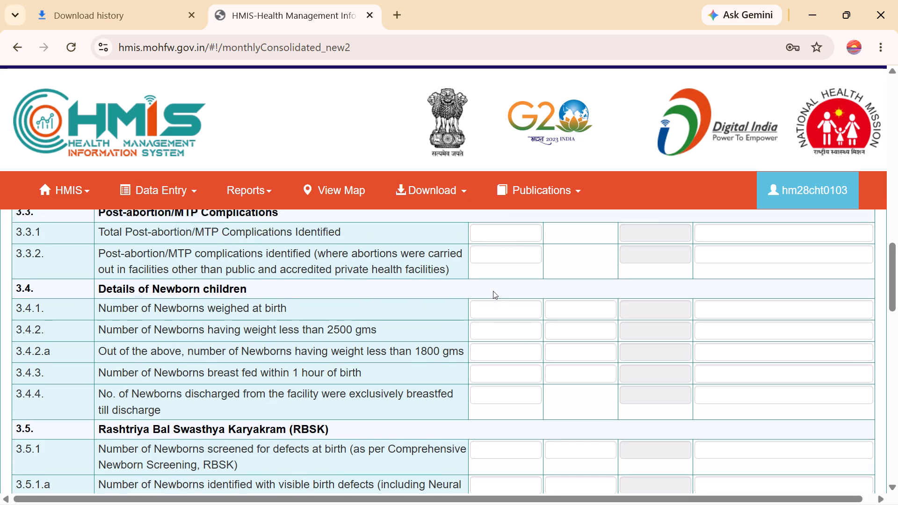
left_click(507, 368)
key("0")
left_click(505, 383)
key("0")
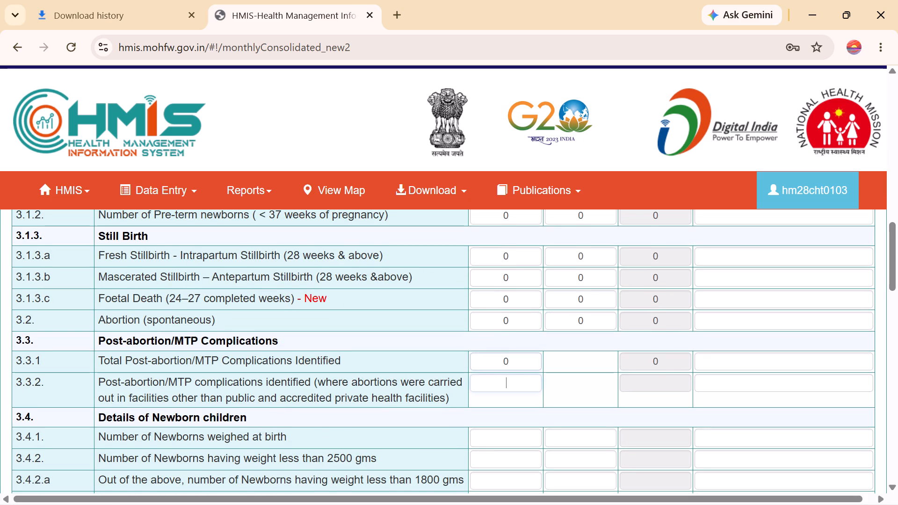
Enter 0 In-Facility and 0 Outreach for newborns weighed at birth 3.4.1 and newborns under 2500 gms 3.4.2.
scroll(534, 385, "down", 2)
left_click(506, 294)
key("0")
left_click_drag(551, 287, 528, 310)
key("0")
key("0")
key("0")
left_click(561, 310)
key("0")
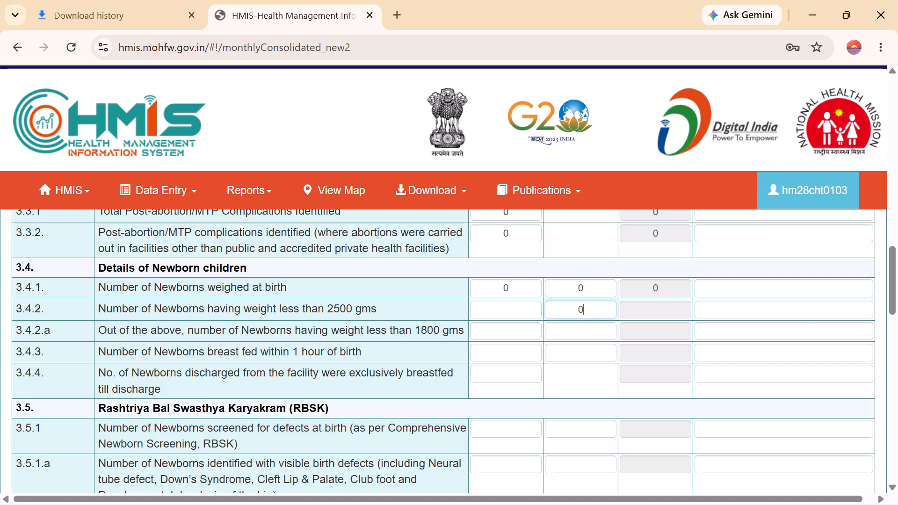
left_click(501, 310)
key("0")
Enter 0 In-Facility and 0 Outreach for newborn indicators 3.4.2.a and 3.4.3, and 0 In-Facility for 3.4.4.
left_click(503, 337)
key("0")
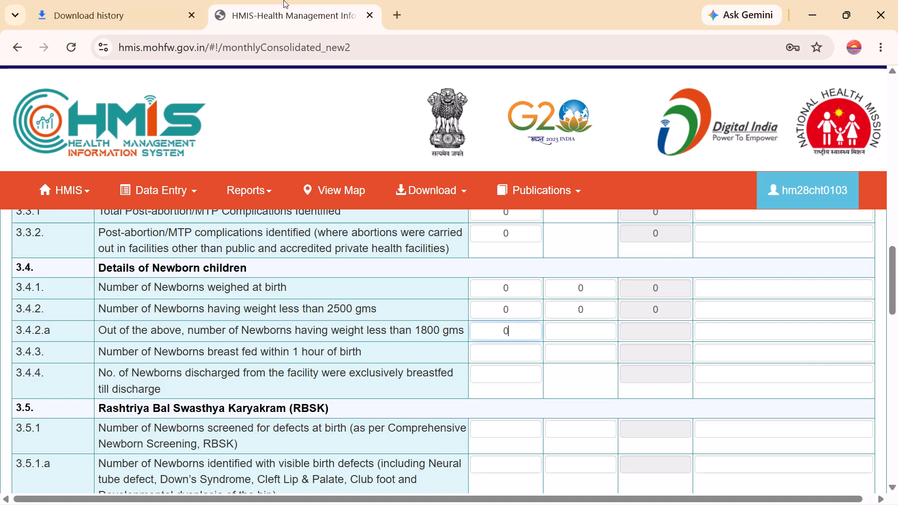
left_click(508, 359)
key("0")
left_click(560, 340)
key("0")
left_click(567, 356)
key("0")
left_click(485, 376)
key("0")
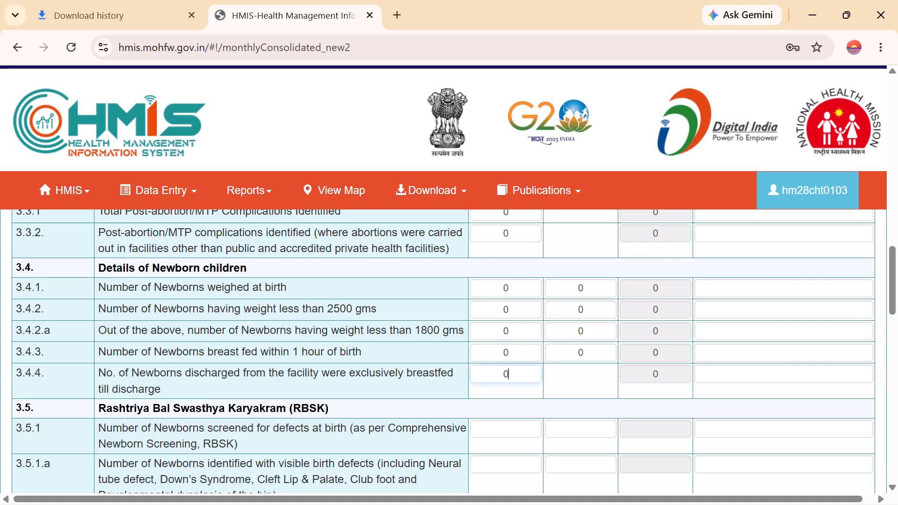
Enter 0 In-Facility and 0 Outreach for the RBSK newborn screening indicators 3.5.1 and 3.5.1.a.
scroll(501, 422, "down", 1)
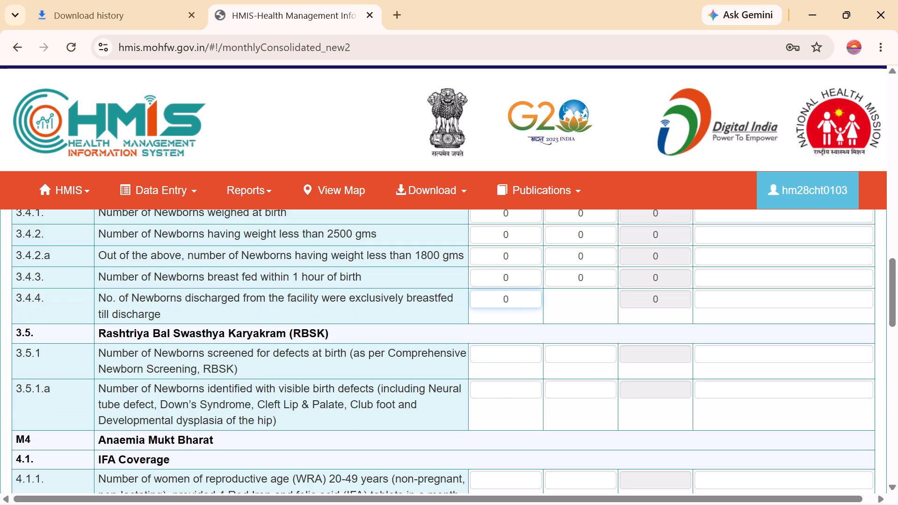
left_click(511, 354)
key("0")
left_click(568, 353)
key("0")
left_click(510, 389)
key("0")
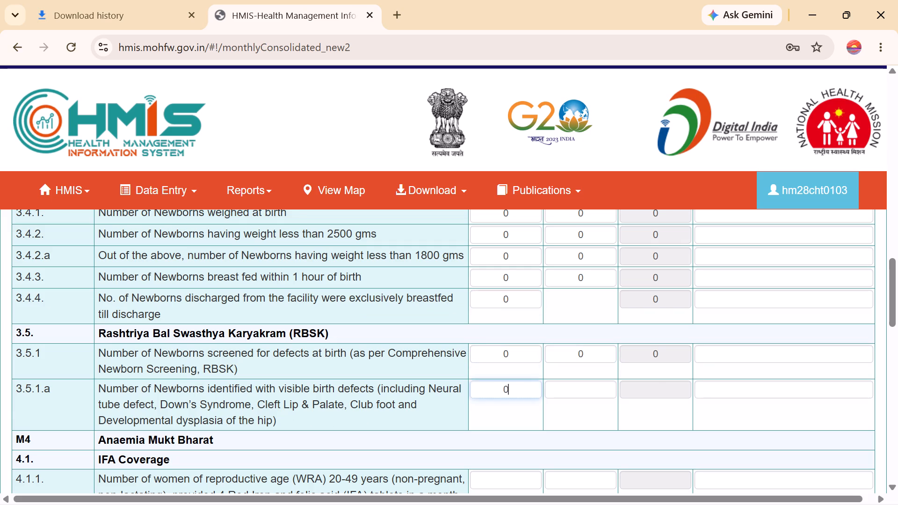
left_click(572, 390)
key("0")
Enter 15 In-Facility and 24 Outreach for indicator 4.1.1, women of reproductive age provided IFA tablets.
scroll(514, 399, "down", 1)
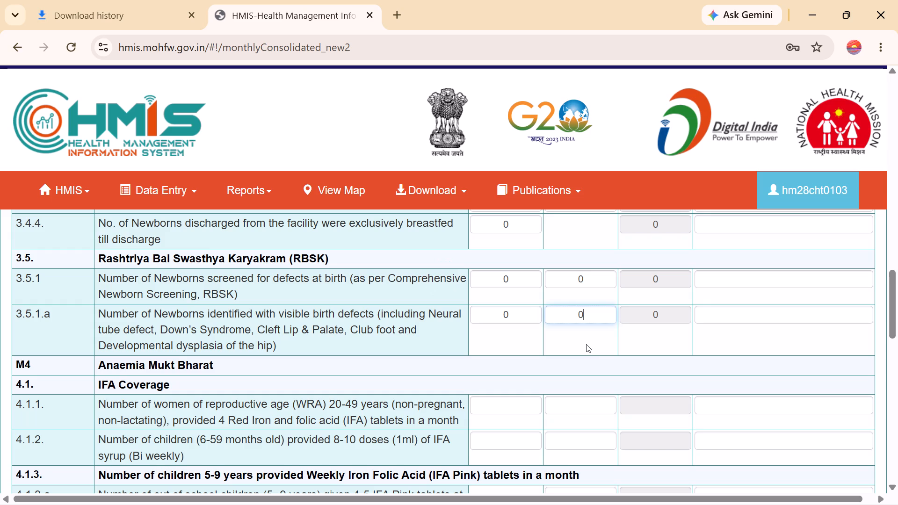
scroll(508, 350, "down", 1)
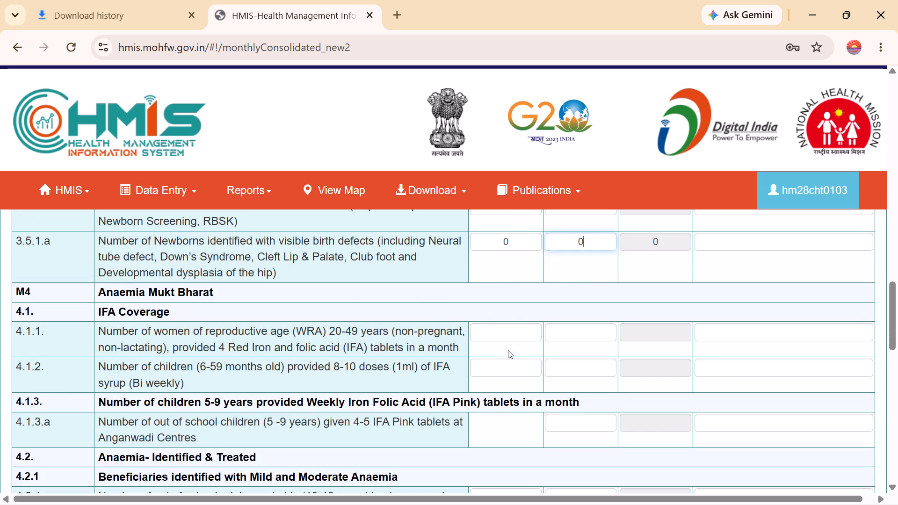
left_click(508, 326)
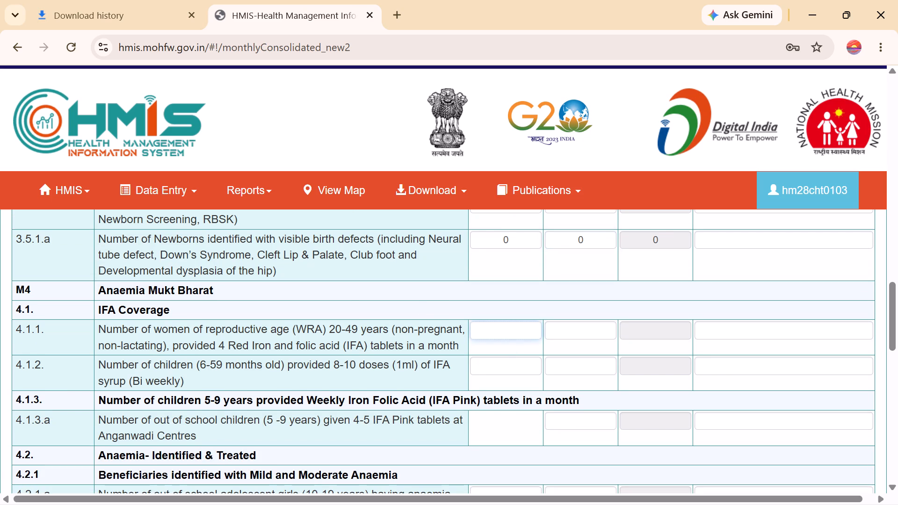
type("15")
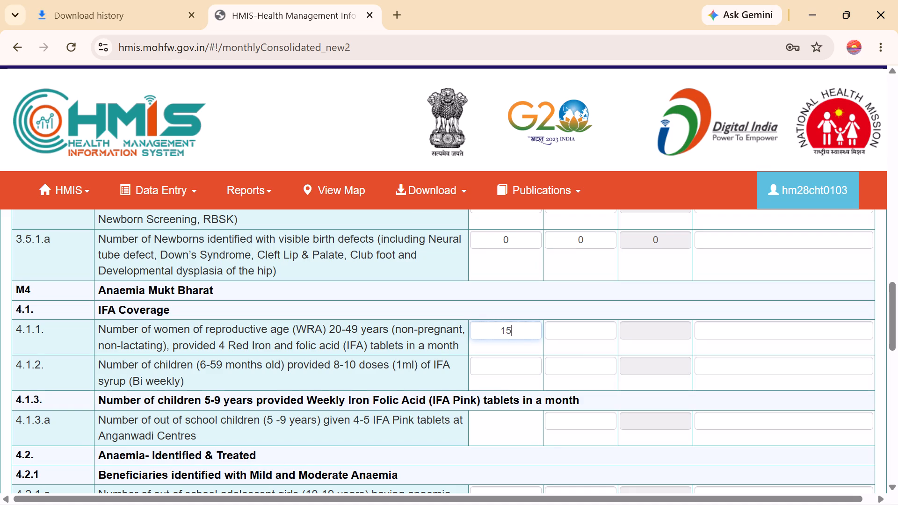
left_click(571, 328)
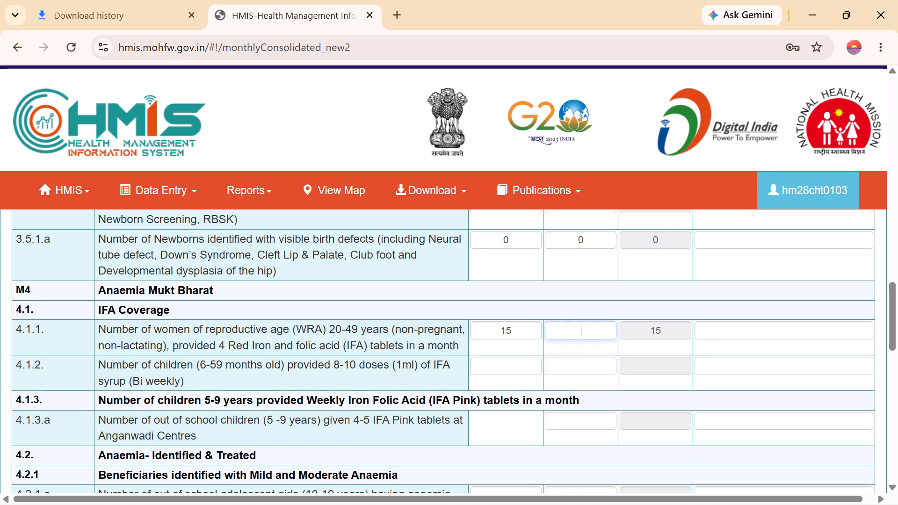
type("24")
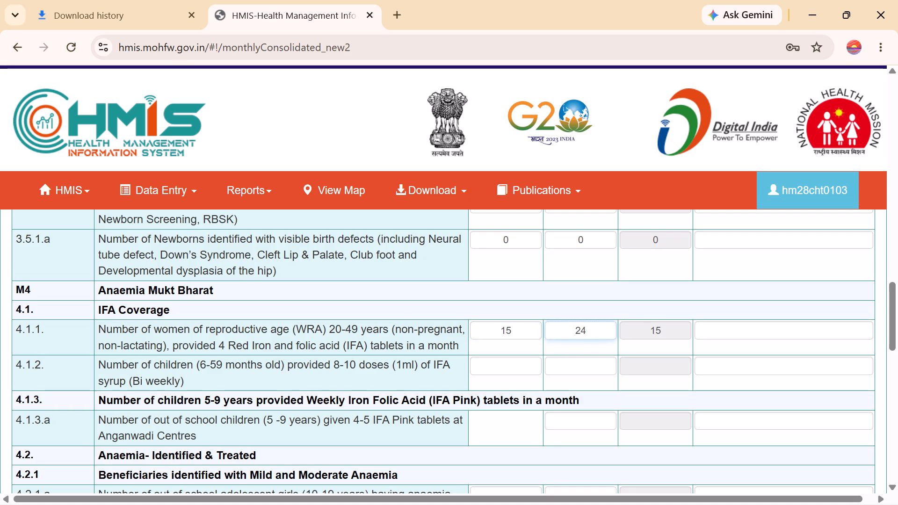
Enter 0 In-Facility and 123 Outreach for indicator 4.1.2, children 6-59 months provided IFA syrup.
left_click(510, 366)
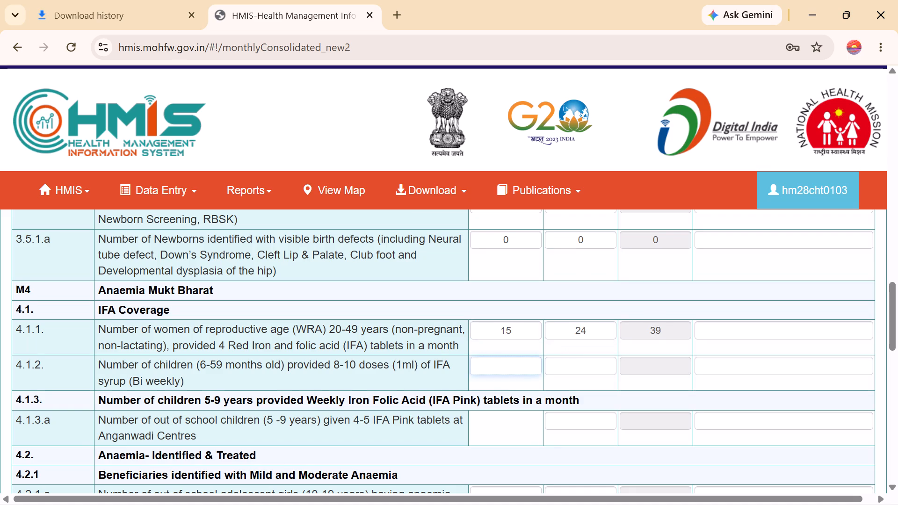
key("0")
left_click(581, 367)
key("0")
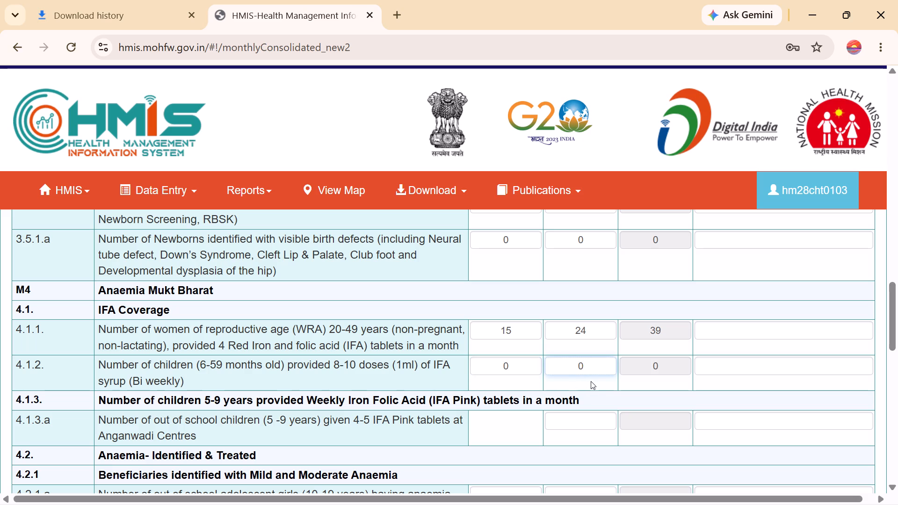
left_click(593, 368)
key("BackSpace")
type("1223")
key("BackSpace")
key("BackSpace")
key("3")
Enter 0 Outreach for indicator 4.1.3.a, out of school children 5-9 years given IFA Pink tablets.
scroll(592, 368, "down", 2)
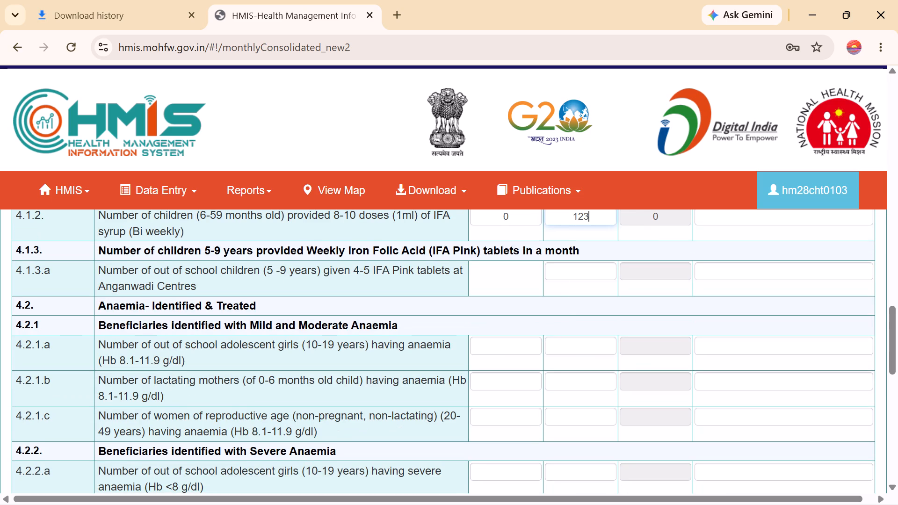
left_click(562, 273)
key("0")
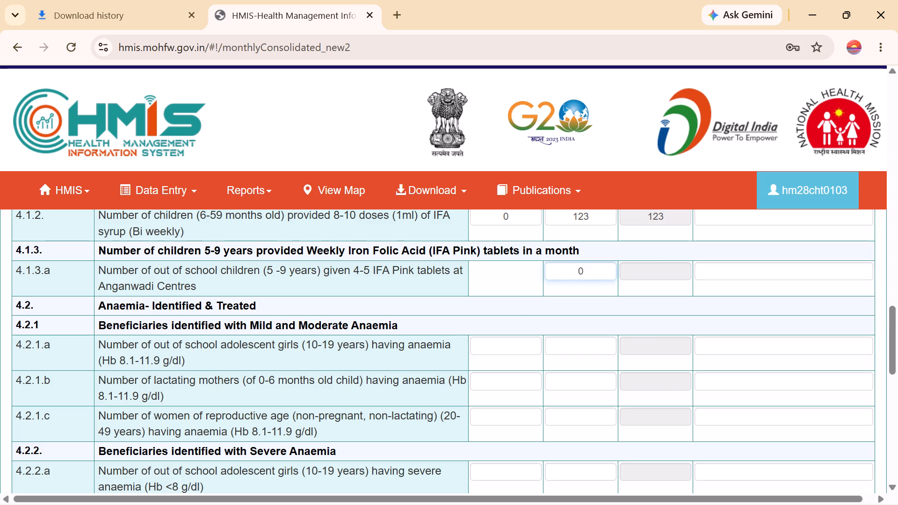
Enter 0 In-Facility and 0 Outreach for the mild and moderate anaemia indicators 4.2.1.a, 4.2.1.b and 4.2.1.c.
left_click(505, 345)
key("0")
left_click(570, 350)
key("0")
left_click(503, 384)
key("0")
left_click(602, 386)
key("0")
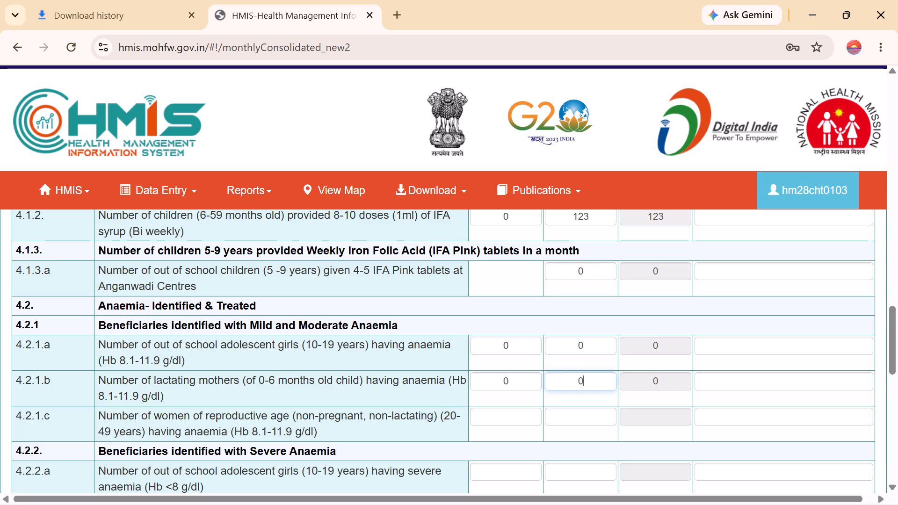
left_click(506, 418)
key("0")
left_click_drag(586, 417, 590, 414)
key("0")
Enter 0 In-Facility and 0 Outreach for indicator 4.2.2.a, out of school adolescent girls having severe anaemia.
scroll(568, 414, "down", 1)
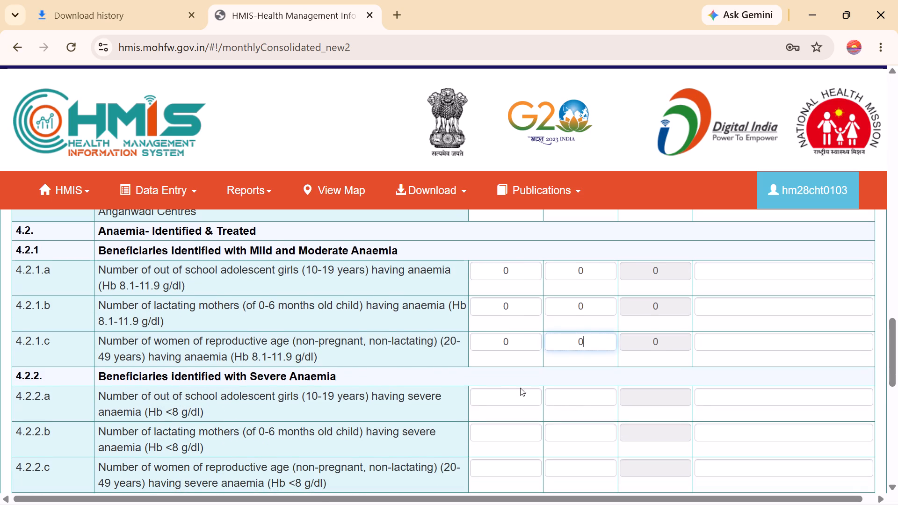
left_click_drag(507, 388, 562, 391)
key("0")
left_click(515, 396)
key("0")
left_click(572, 400)
key("0")
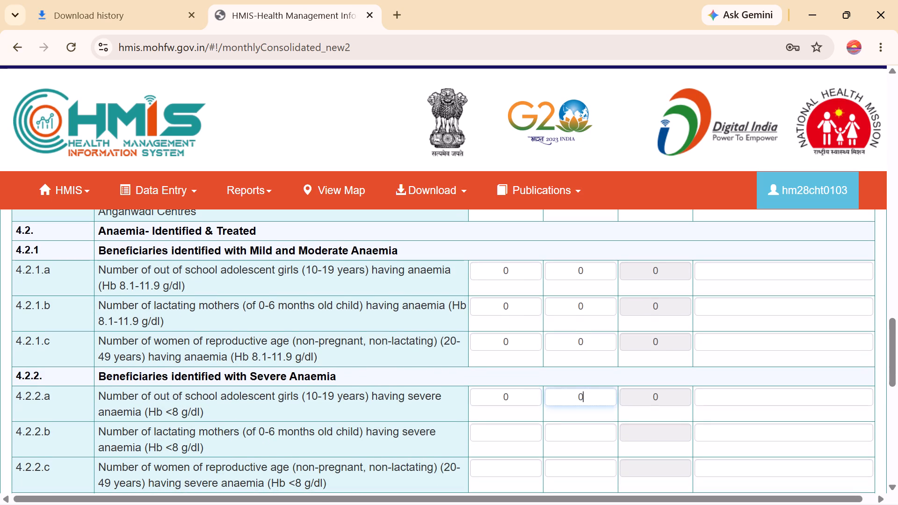
Enter 0 In-Facility and 0 Outreach for severe anaemia indicators 4.2.2.b, lactating mothers, and 4.2.2.c, women of reproductive age.
scroll(553, 405, "down", 2)
left_click(499, 277)
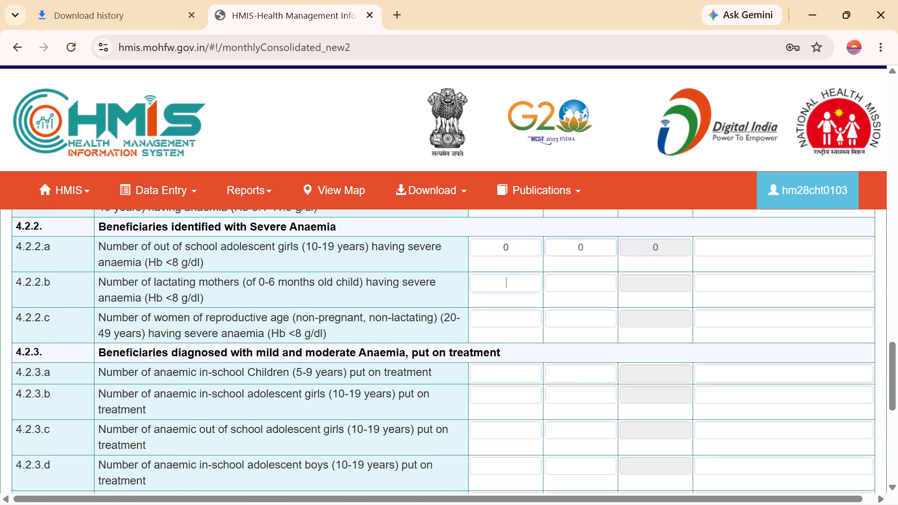
key("0")
left_click(579, 279)
key("0")
left_click(499, 314)
key("0")
left_click(566, 324)
key("0")
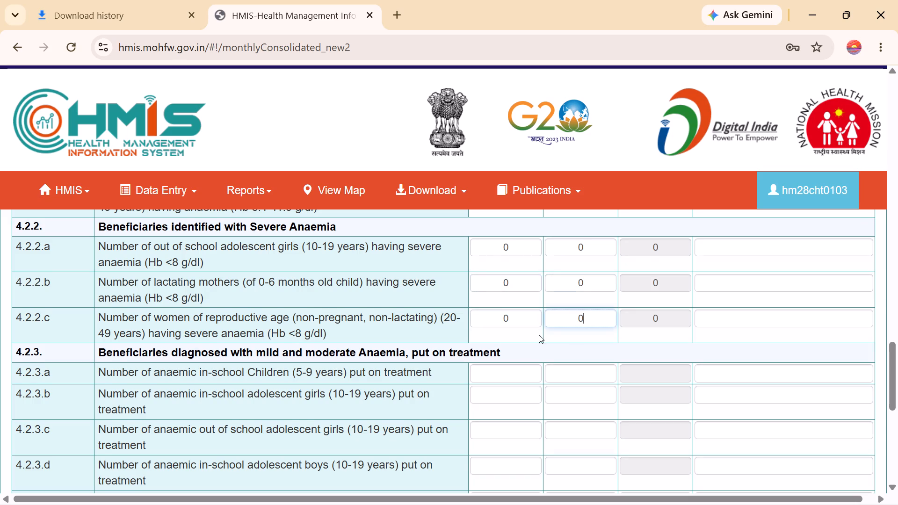
Enter 0 In-Facility and 0 Outreach for the anaemia treatment indicators 4.2.3.a, 4.2.3.b and 4.2.3.c.
scroll(518, 349, "down", 1)
left_click(511, 293)
key("0")
left_click(575, 299)
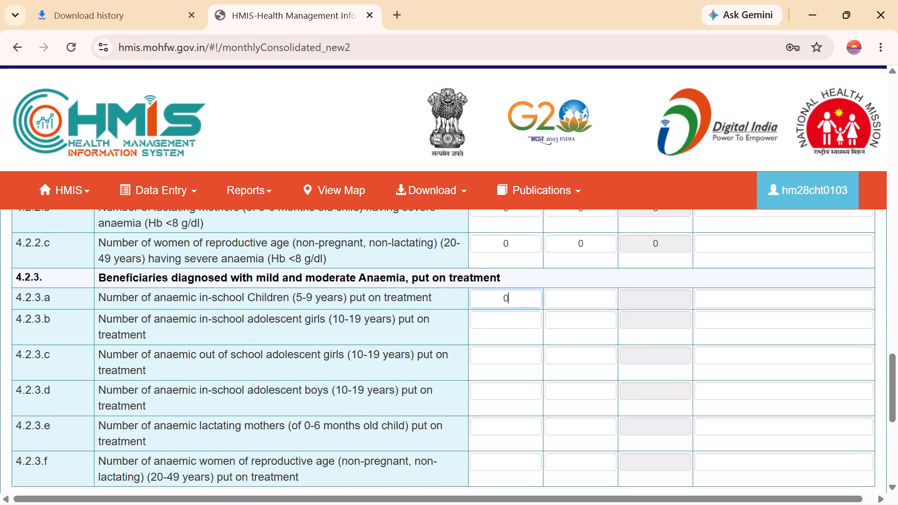
key("0")
left_click(517, 329)
key("0")
left_click(570, 327)
key("0")
left_click(508, 356)
key("0")
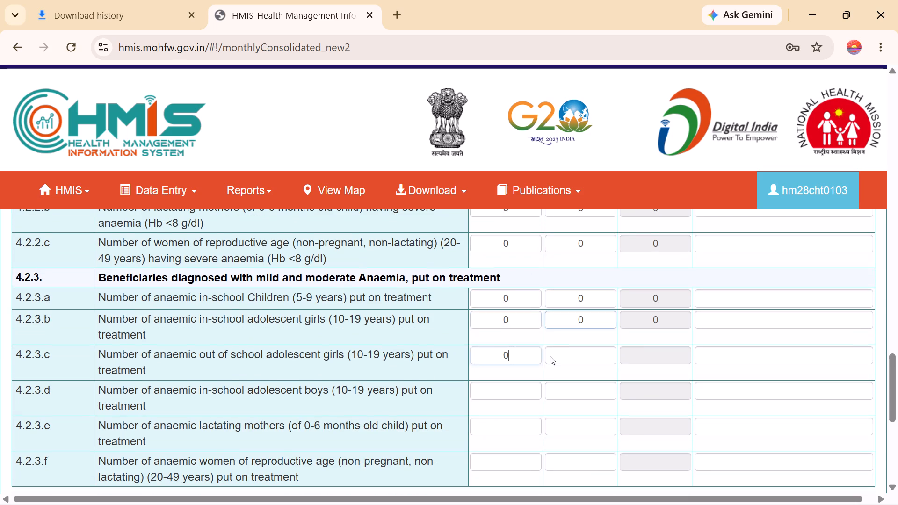
left_click(570, 356)
key("0")
Enter 0 In-Facility and 0 Outreach for the remaining anaemia treatment indicators 4.2.3.d, 4.2.3.e and 4.2.3.f.
scroll(541, 359, "down", 2)
scroll(515, 305, "up", 1)
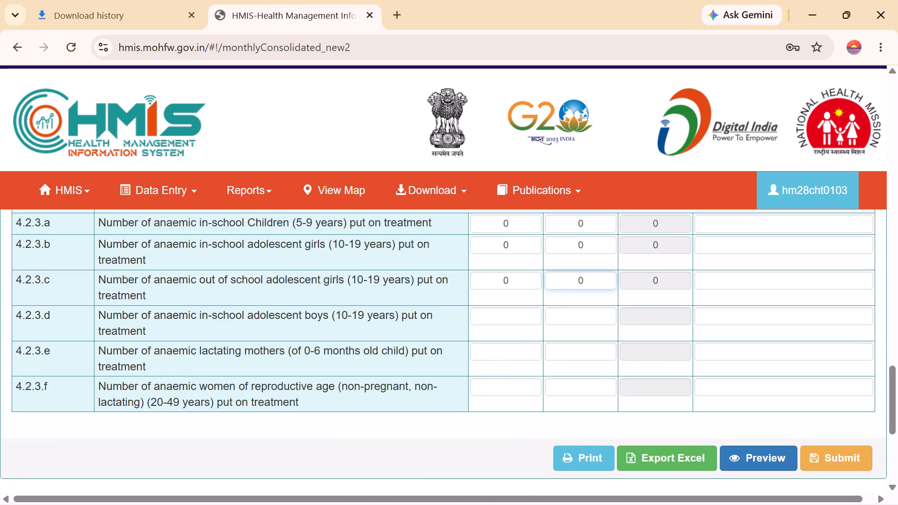
left_click(508, 320)
key("0")
left_click(573, 322)
key("0")
left_click(505, 348)
key("0")
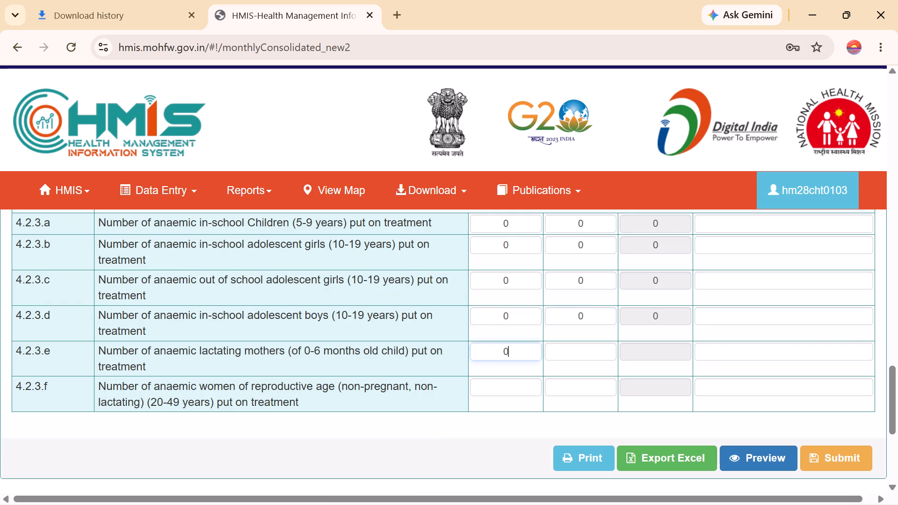
left_click(584, 350)
key("0")
left_click(483, 382)
key("0")
left_click(575, 388)
key("0")
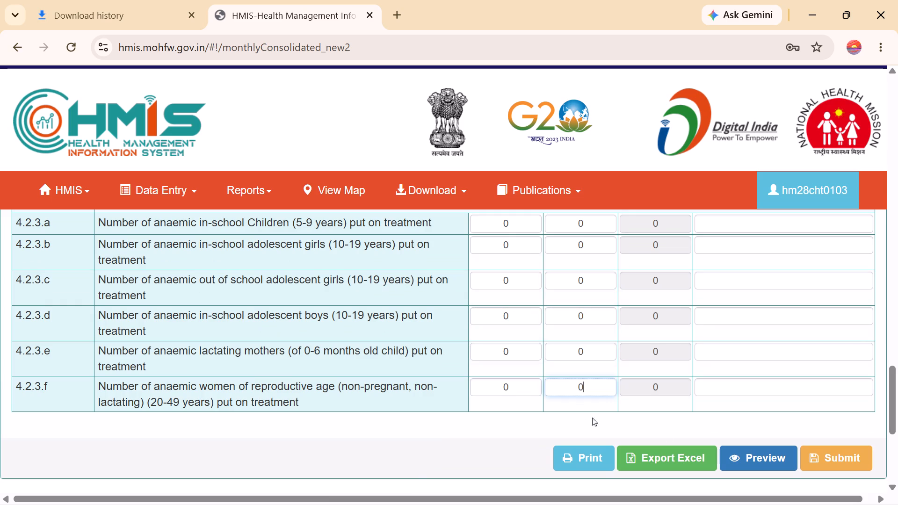
Submit the completed monthly form and confirm that the data has been entered correctly.
left_click(840, 457)
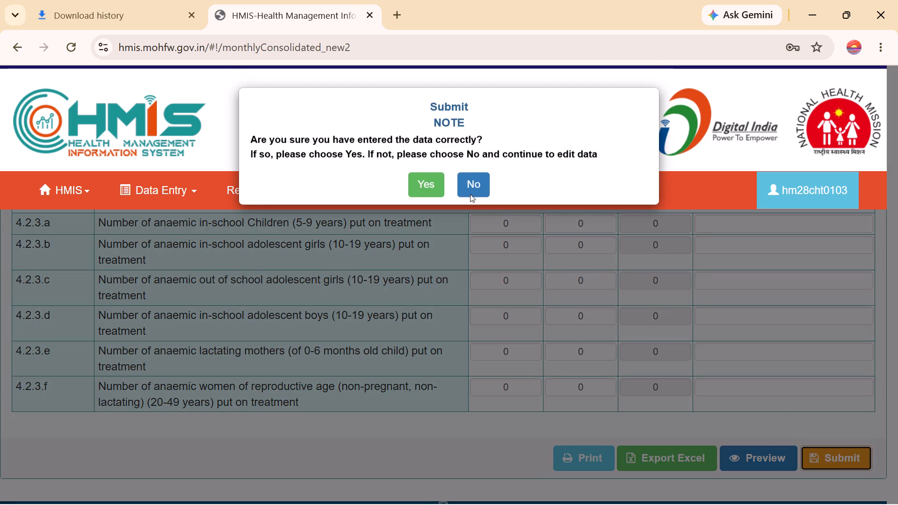
left_click(426, 188)
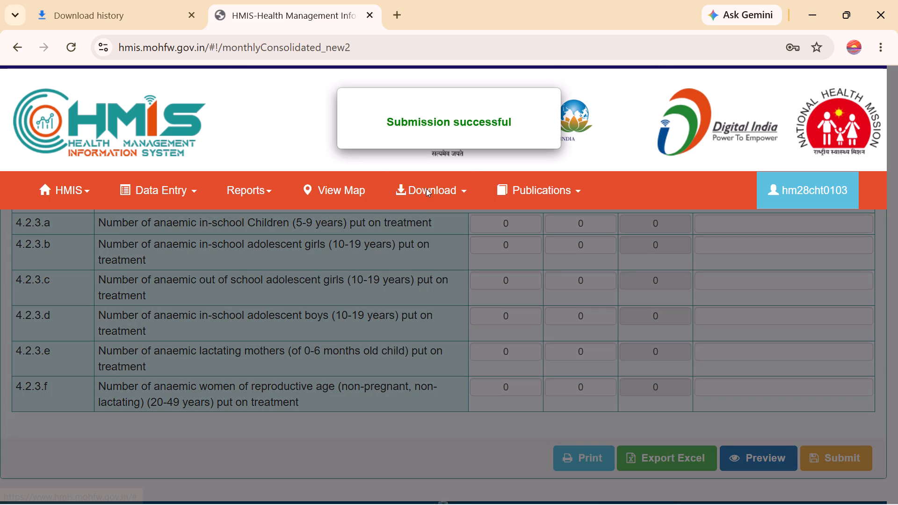
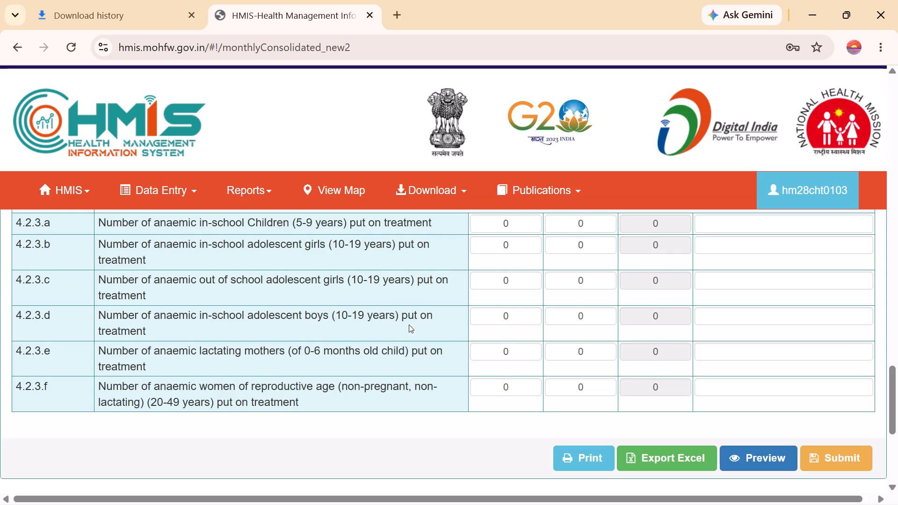
Open the Part-A M5-M9 section of the Oct-2026 monthly form, waiting for the page to respond if it stalls.
scroll(384, 358, "up", 4)
scroll(491, 294, "up", 6)
scroll(390, 289, "up", 7)
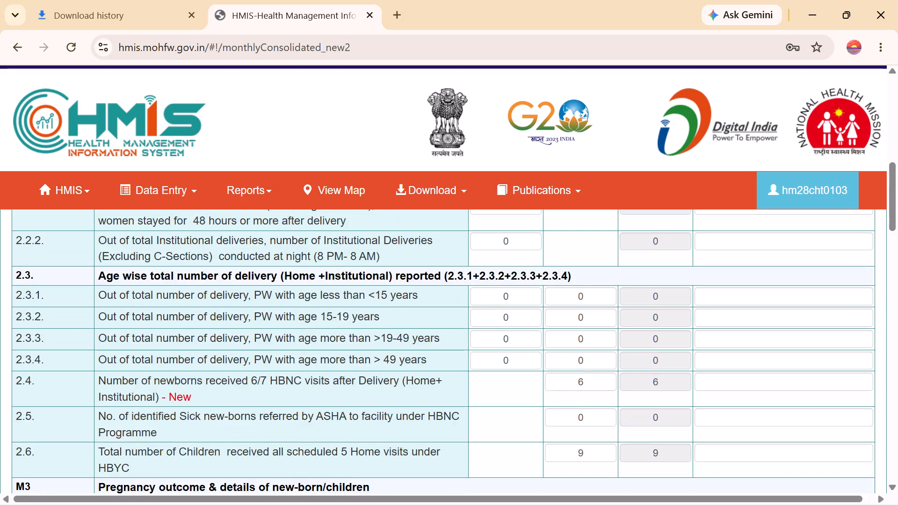
scroll(325, 317, "up", 2)
scroll(298, 279, "up", 6)
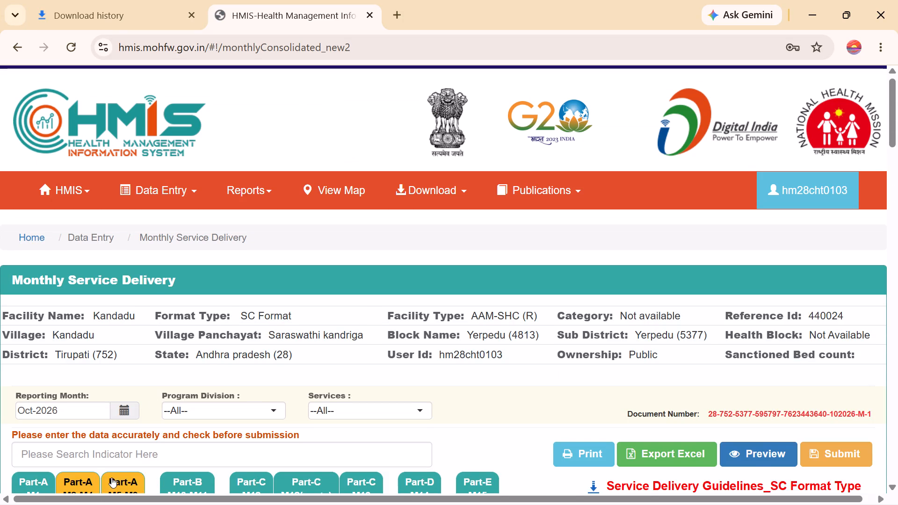
left_click(113, 477)
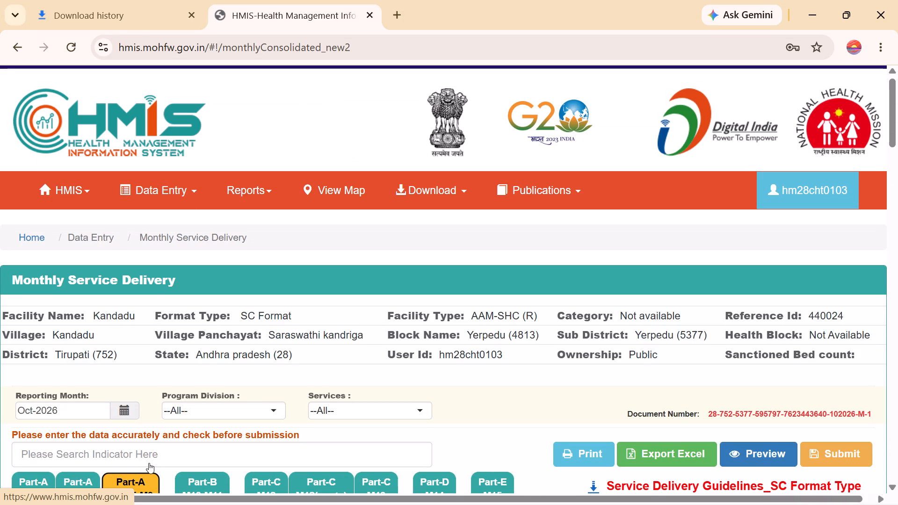
scroll(218, 430, "down", 1)
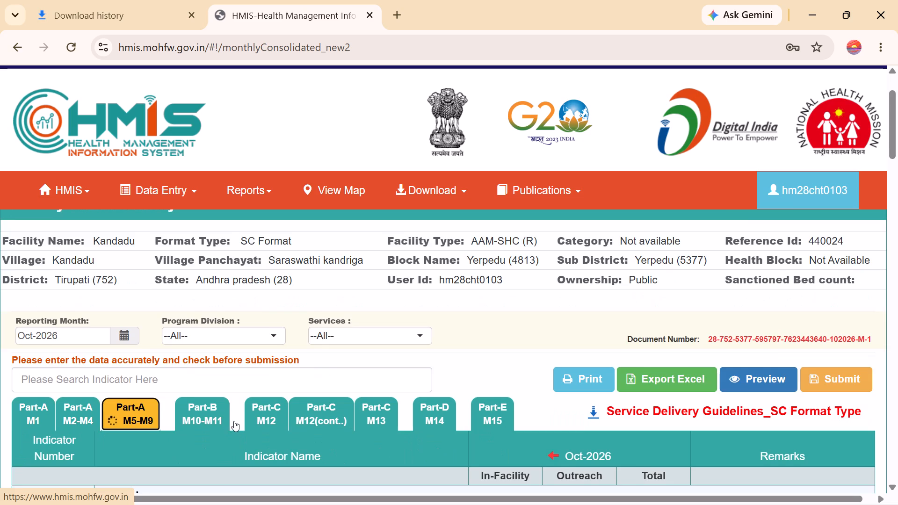
scroll(234, 421, "down", 2)
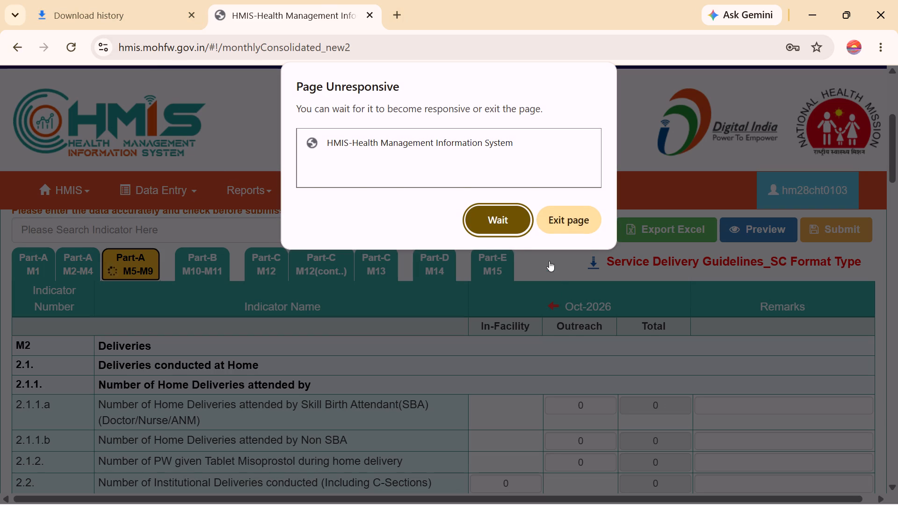
left_click(503, 223)
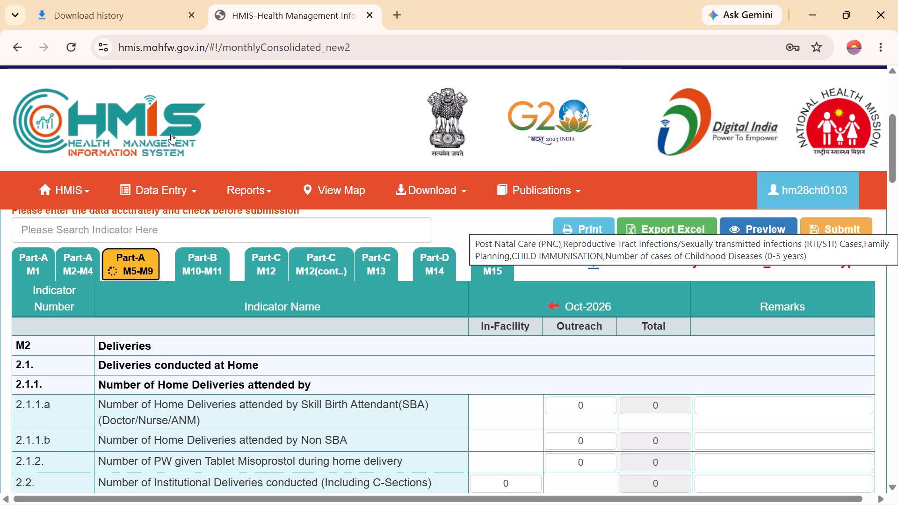
Switch to the browser's download history page.
left_click(94, 16)
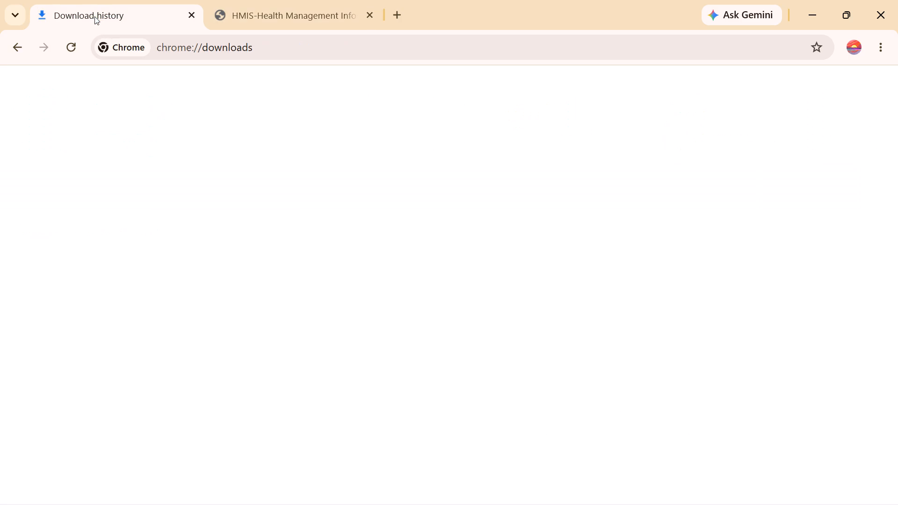
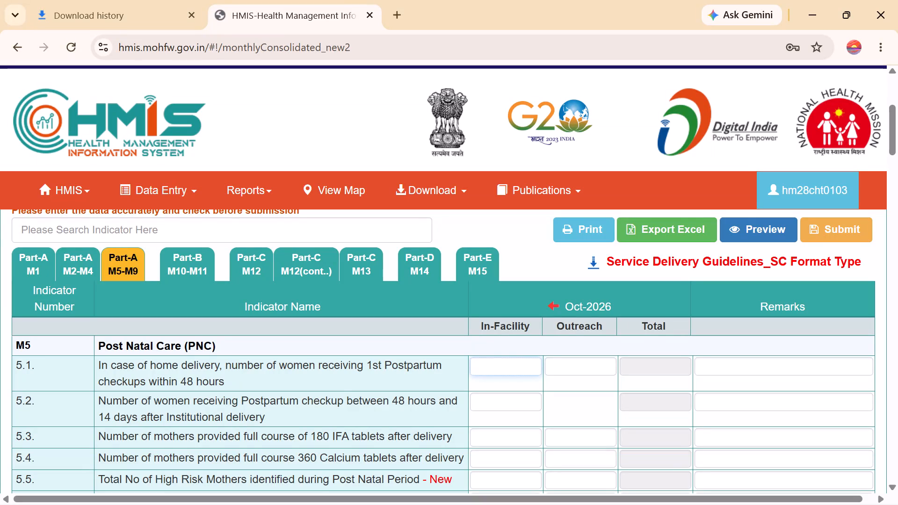
Enter 0 in-facility and 0 outreach for indicator 5.1, and 4 in-facility for postpartum checkups in 5.2.
key("0")
left_click(569, 373)
key("0")
left_click(497, 403)
key("0")
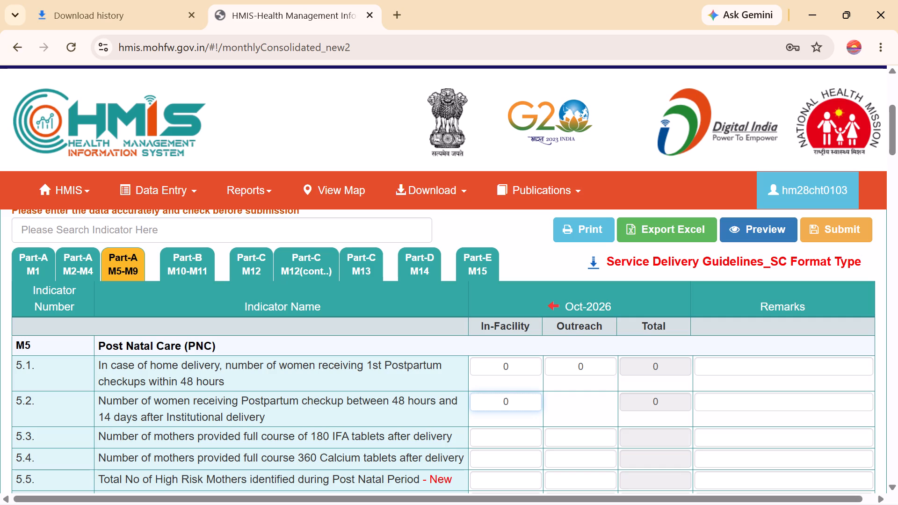
scroll(533, 399, "down", 1)
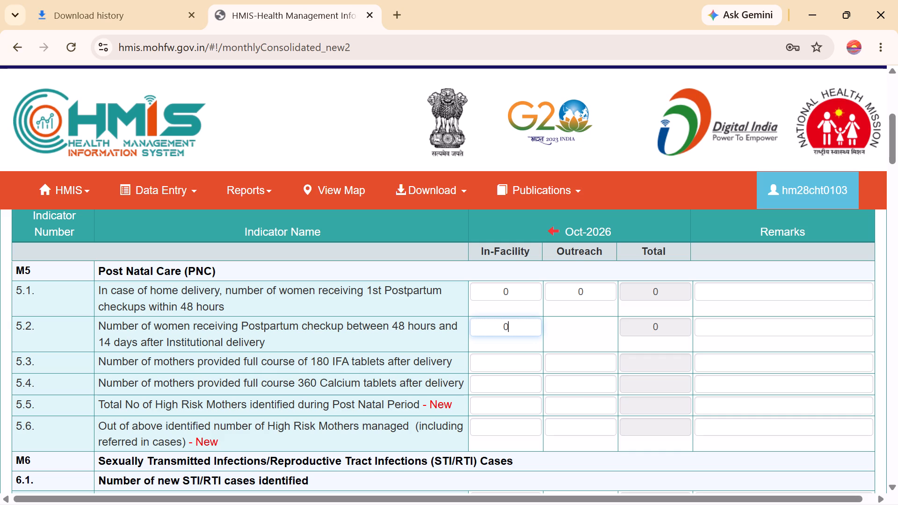
key("BackSpace")
key("4")
Enter 0 in-facility and 4 outreach for both IFA tablets (5.3) and Calcium tablets (5.4).
left_click(569, 361)
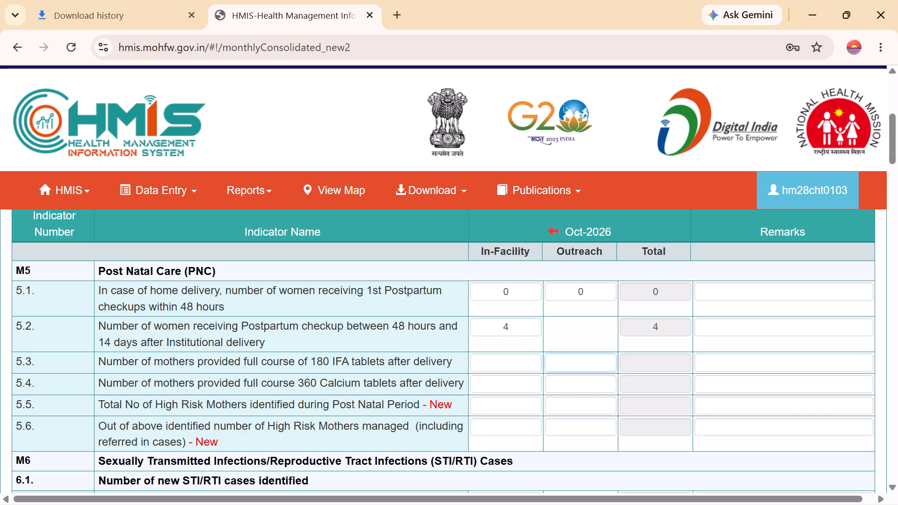
key("4")
left_click(565, 381)
key("4")
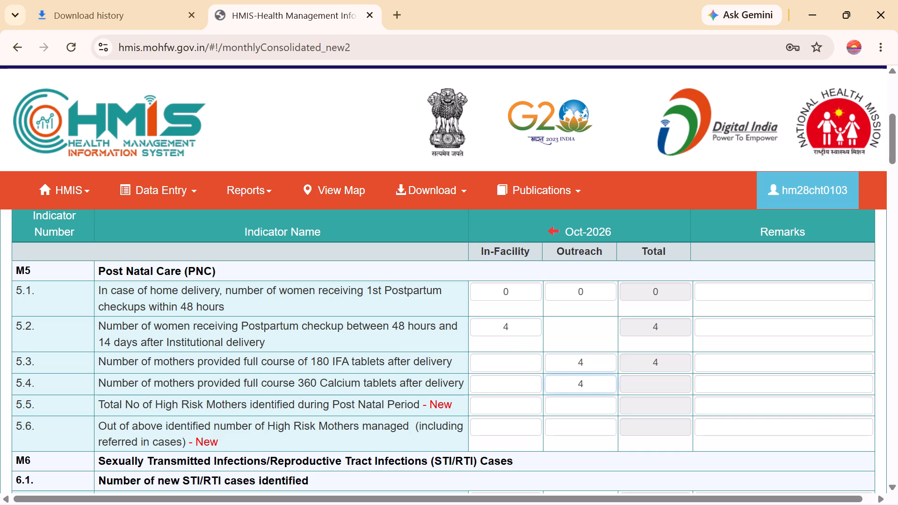
left_click(494, 367)
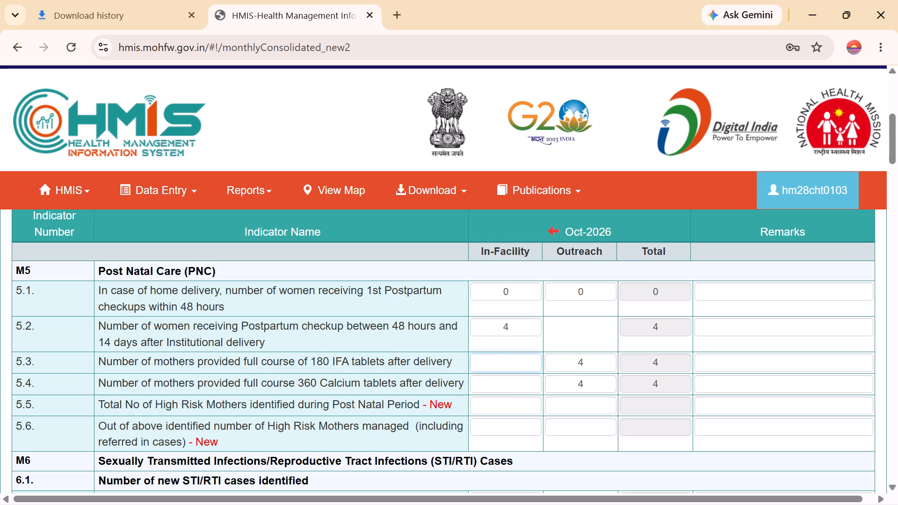
key("0")
left_click(505, 395)
key("0")
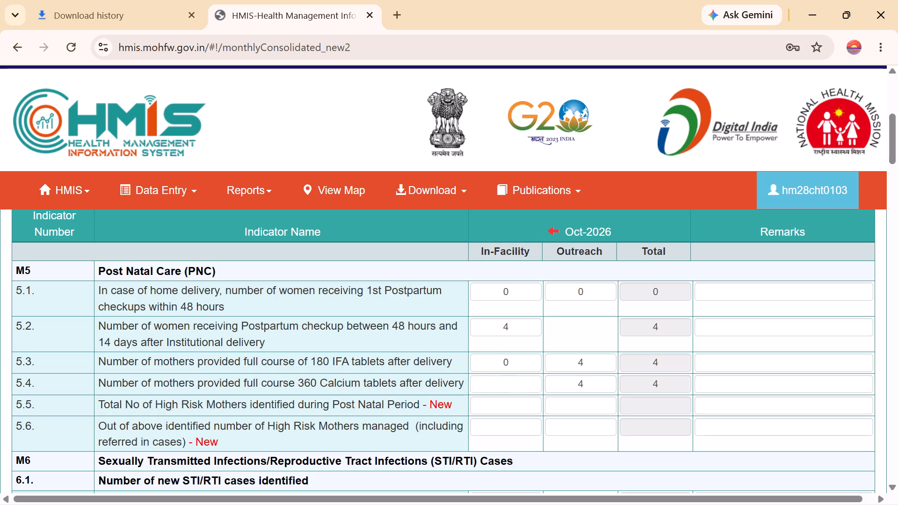
left_click(511, 386)
key("0")
Enter 0 in-facility and outreach for high-risk mothers identified (5.5) and managed (5.6).
left_click(502, 411)
key("0")
left_click(512, 425)
key("0")
left_click(578, 413)
key("0")
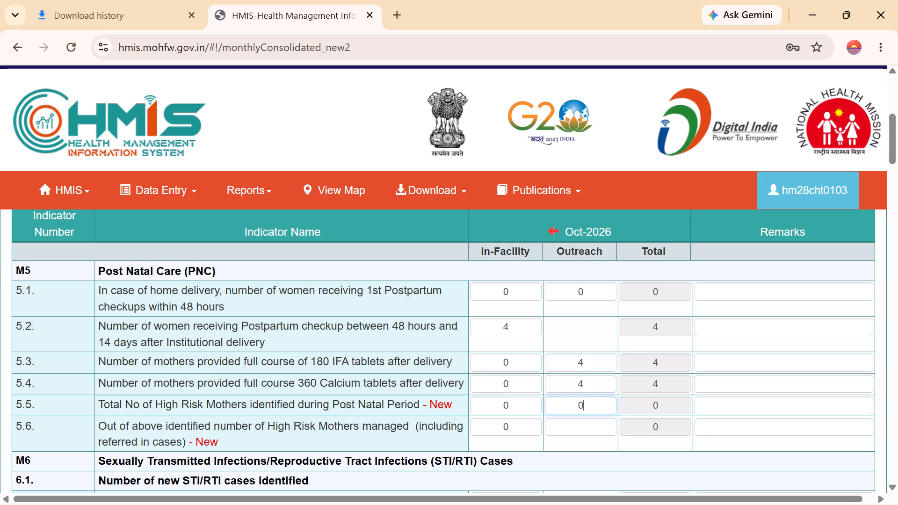
left_click(580, 427)
key("0")
Enter 2 males assessed for STI/RTI (6.1.1), with 0 diagnosed and 0 treated.
scroll(580, 427, "down", 2)
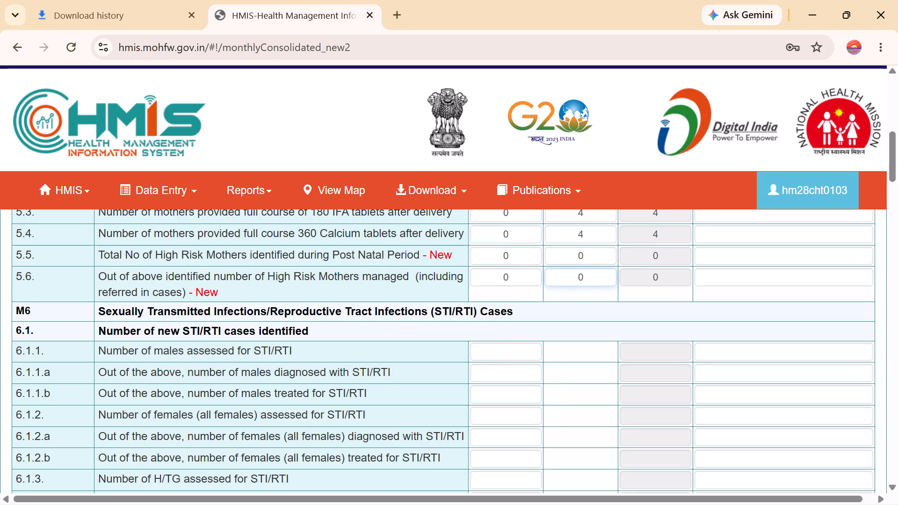
left_click(505, 352)
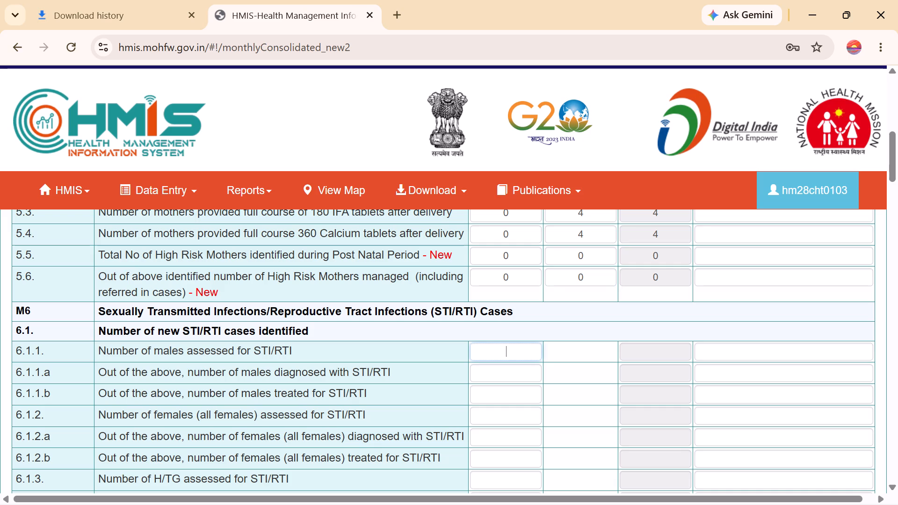
key("2")
left_click(507, 371)
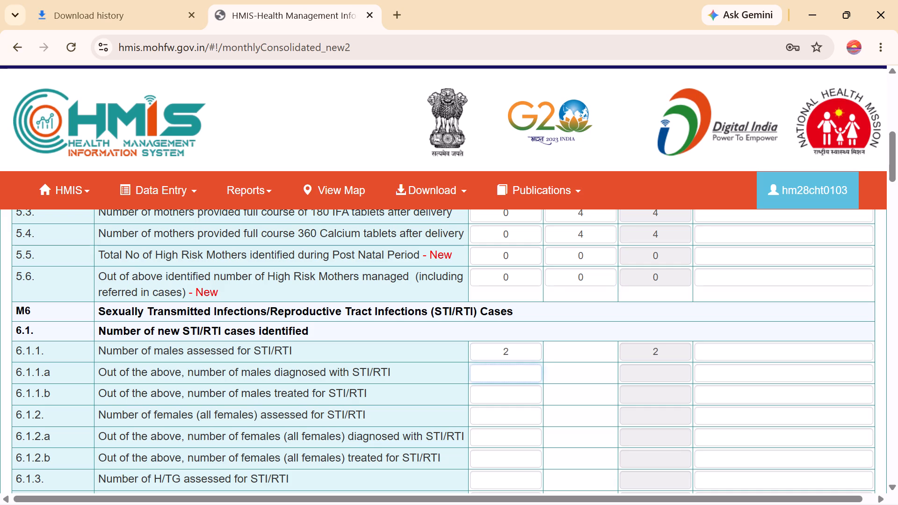
key("0")
left_click(507, 391)
key("0")
Enter 2 females assessed for STI/RTI (6.1.2), with 0 diagnosed and 0 treated.
left_click(509, 418)
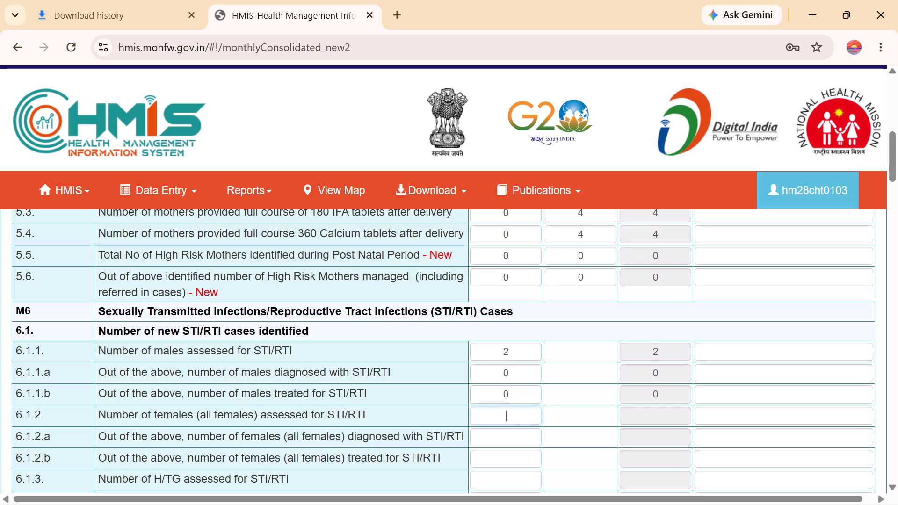
key("2")
scroll(509, 415, "down", 1)
left_click(510, 369)
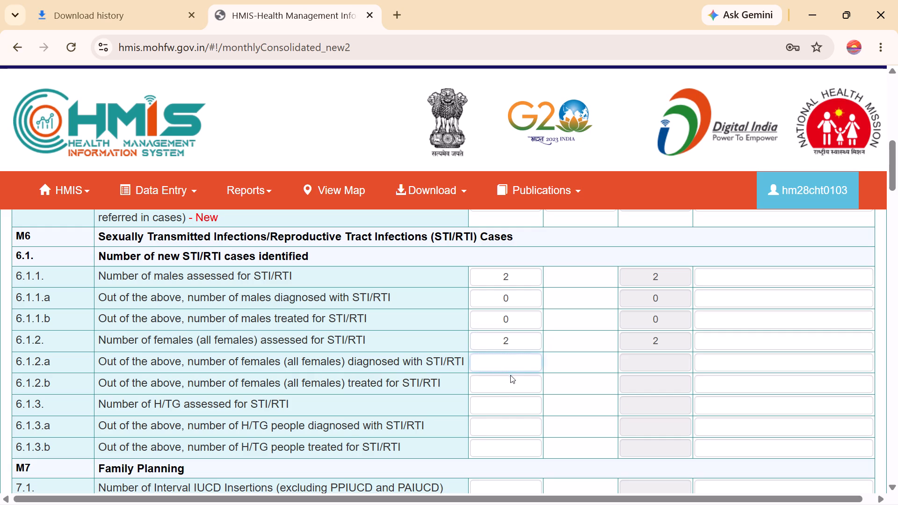
key("0")
left_click(519, 384)
key("0")
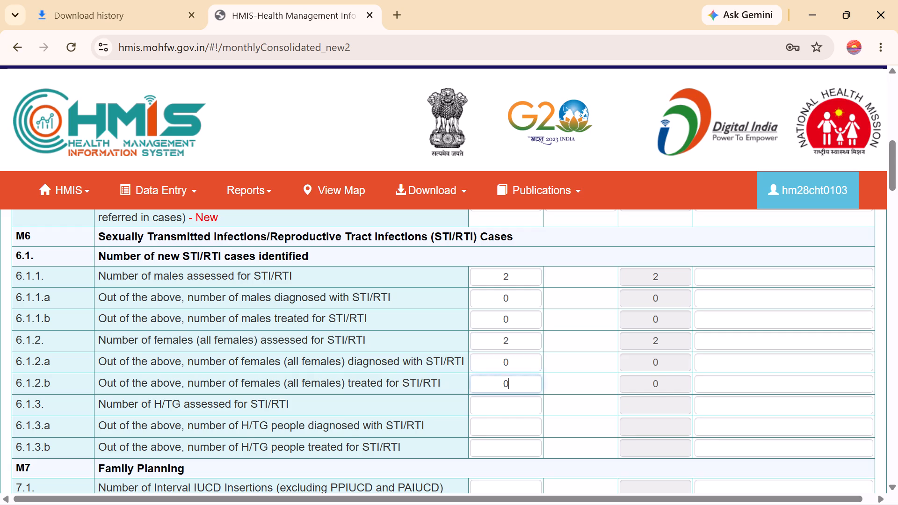
Enter 0 for H/TG people assessed, diagnosed and treated for STI/RTI (6.1.3 to 6.1.3.b).
left_click(509, 410)
key("0")
left_click(509, 430)
key("0")
scroll(509, 440, "down", 1)
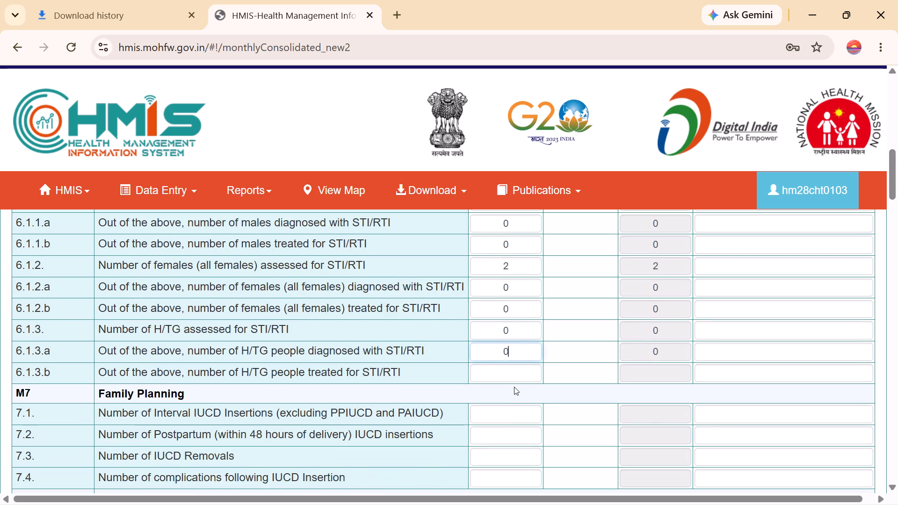
left_click(511, 375)
key("0")
Enter 0 for the IUCD insertion, removal and complication indicators 7.1 to 7.4 under Family Planning.
scroll(543, 377, "down", 2)
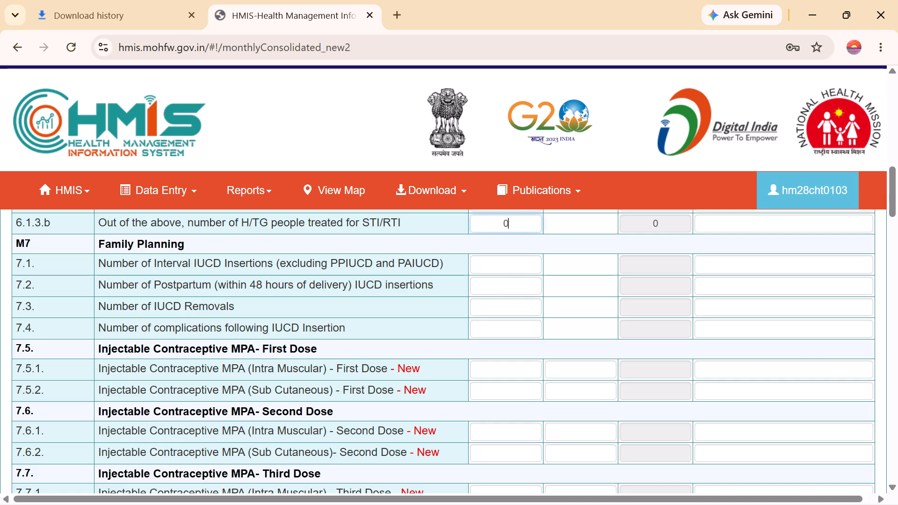
left_click(503, 269)
key("0")
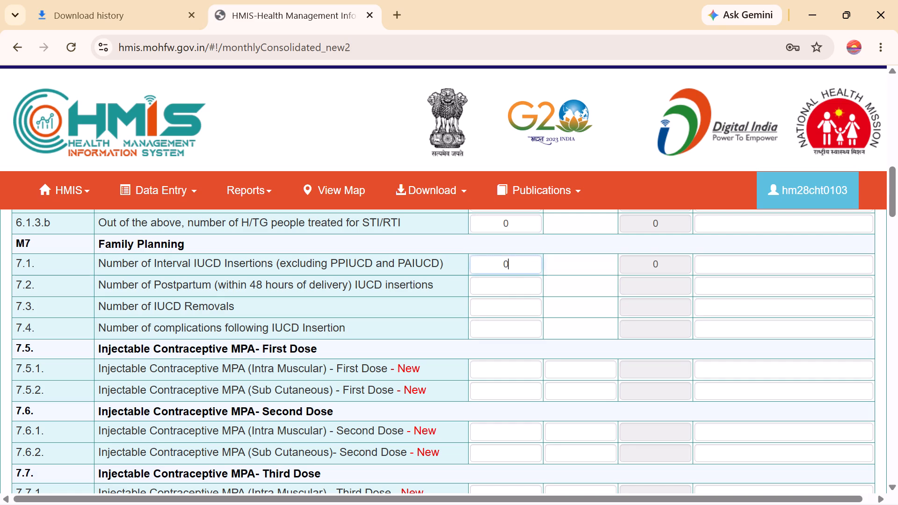
left_click(518, 294)
key("0")
left_click(511, 307)
key("0")
left_click(509, 330)
key("0")
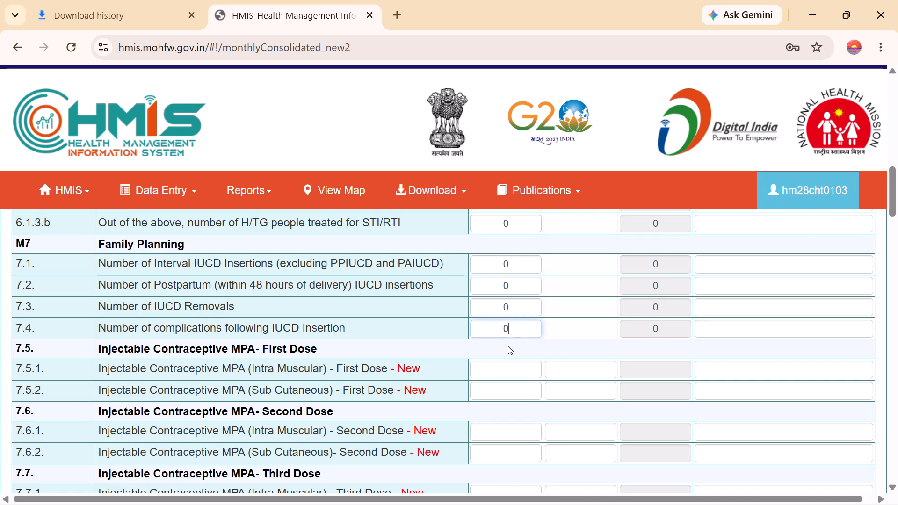
Enter 0 in-facility and outreach for both first-dose injectable contraceptive MPA indicators (7.5.1 and 7.5.2).
scroll(508, 346, "down", 1)
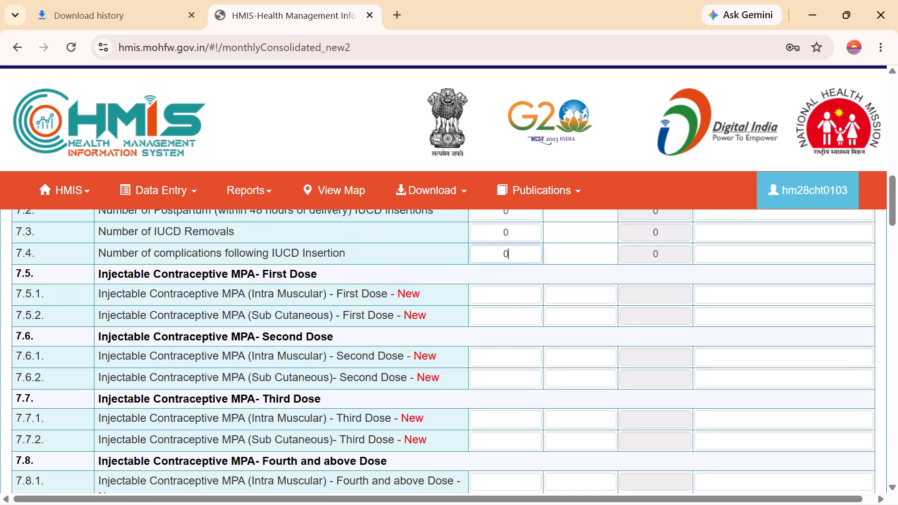
left_click(509, 294)
key("0")
left_click(508, 317)
key("0")
left_click(566, 287)
key("0")
left_click(572, 317)
key("0")
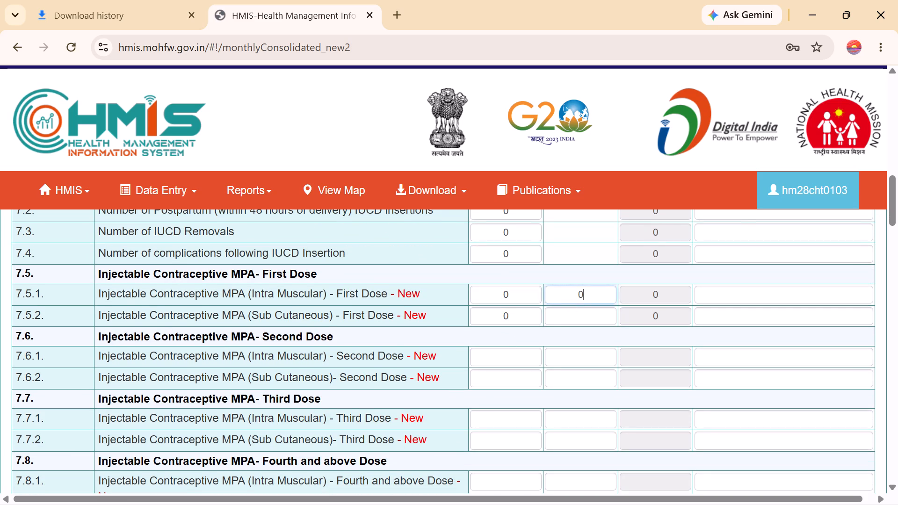
Enter 0 in-facility and outreach for both second-dose injectable contraceptive MPA indicators (7.6.1 and 7.6.2).
left_click(515, 359)
key("0")
left_click(572, 359)
key("0")
left_click(526, 379)
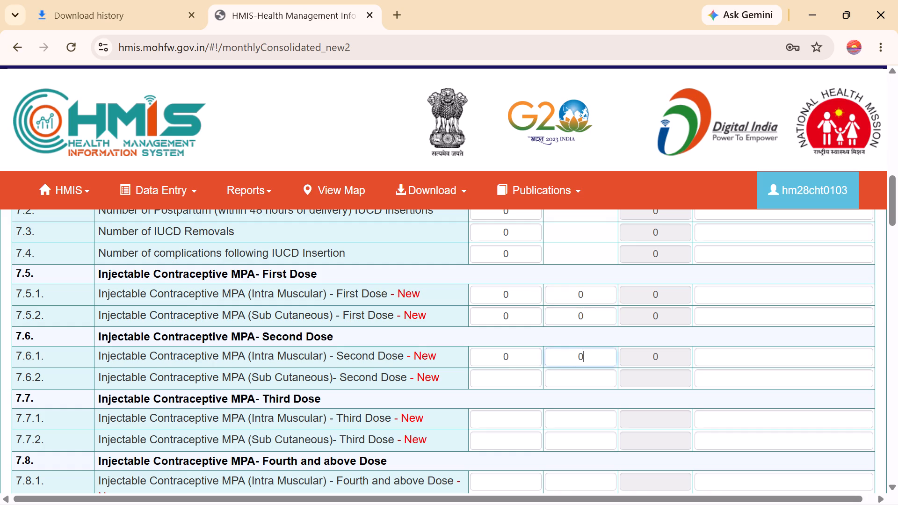
key("0")
left_click(565, 382)
key("0")
Enter 0 in-facility and outreach for both third-dose injectable contraceptive MPA indicators (7.7.1 and 7.7.2).
scroll(527, 401, "down", 1)
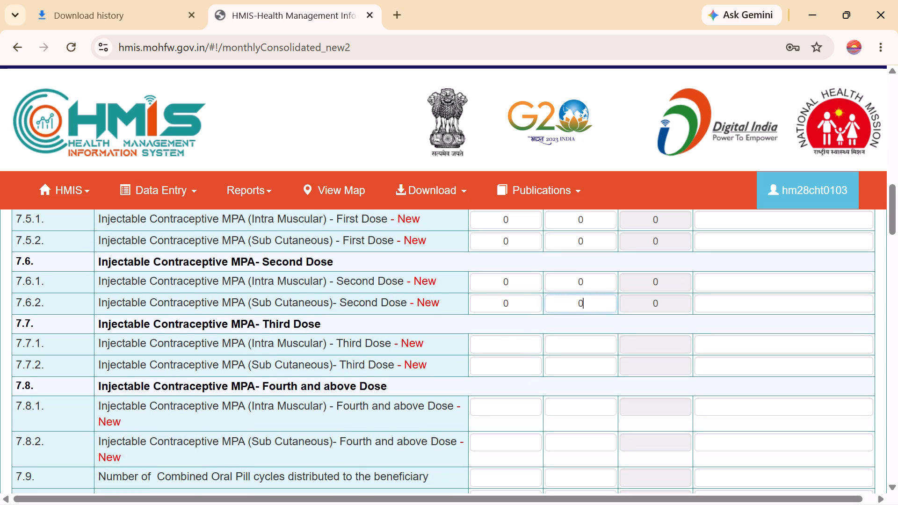
left_click(510, 340)
key("0")
left_click(565, 343)
key("0")
left_click(527, 371)
key("0")
left_click(572, 371)
key("0")
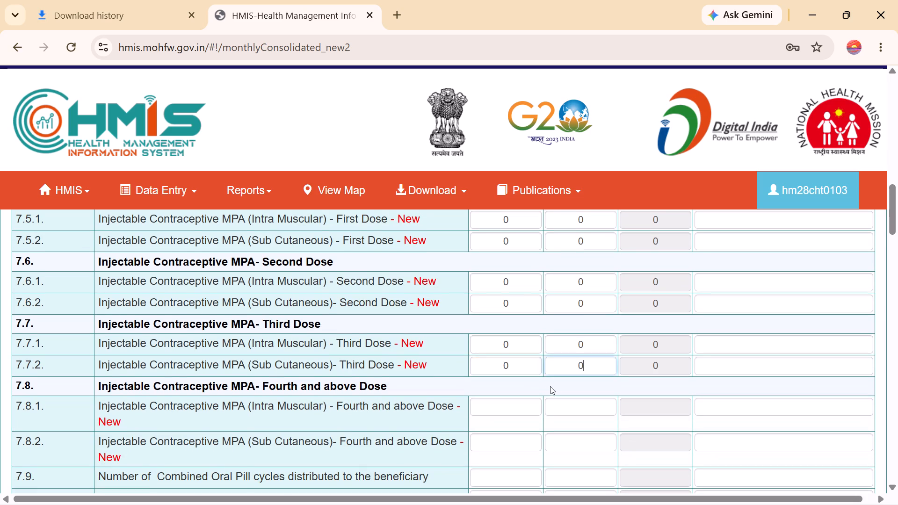
Enter 0 in-facility and outreach for both fourth-and-above-dose injectable contraceptive MPA indicators (7.8.1 and 7.8.2).
scroll(534, 386, "down", 3)
scroll(509, 339, "up", 3)
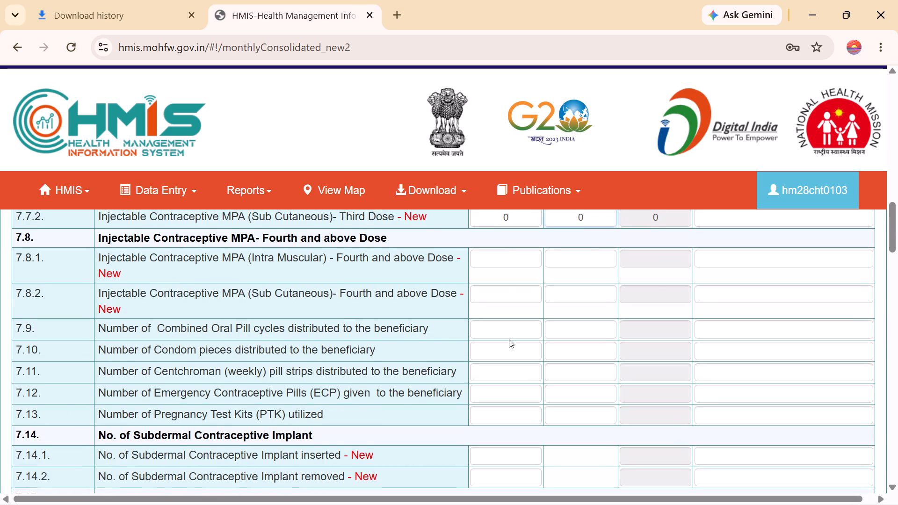
scroll(509, 339, "up", 1)
scroll(507, 400, "down", 2)
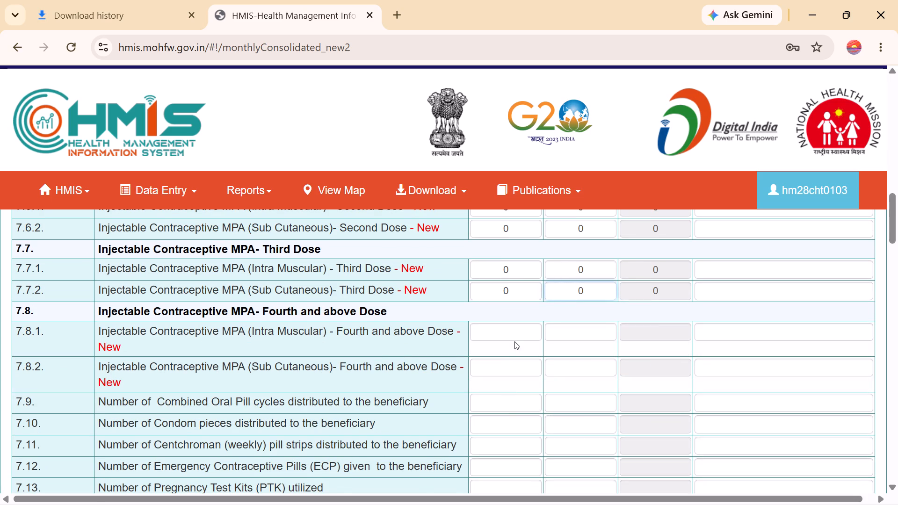
left_click(512, 331)
key("0")
key("0")
left_click(577, 334)
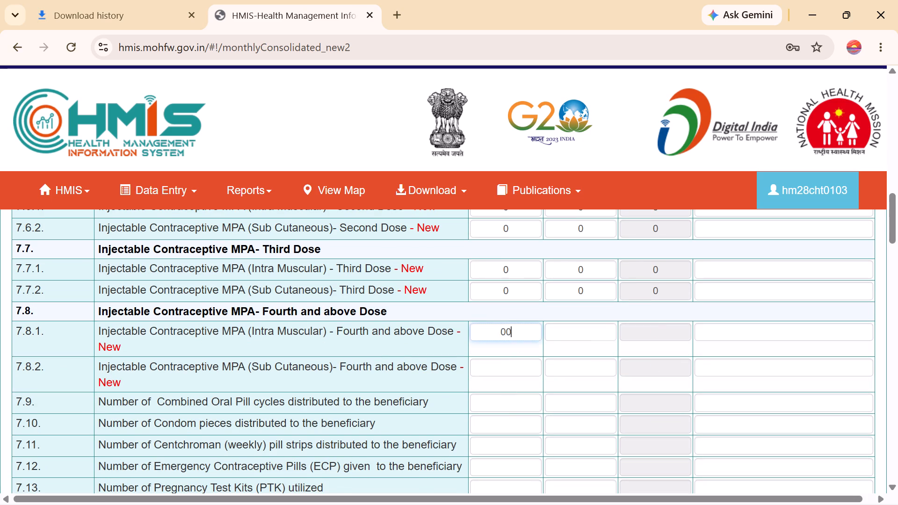
key("0")
left_click(525, 365)
key("0")
left_click(567, 368)
key("0")
Enter 0 in-facility and outreach for combined oral pills, condom pieces and Centchroman strips distributed (7.9 to 7.11).
left_click(503, 403)
key("0")
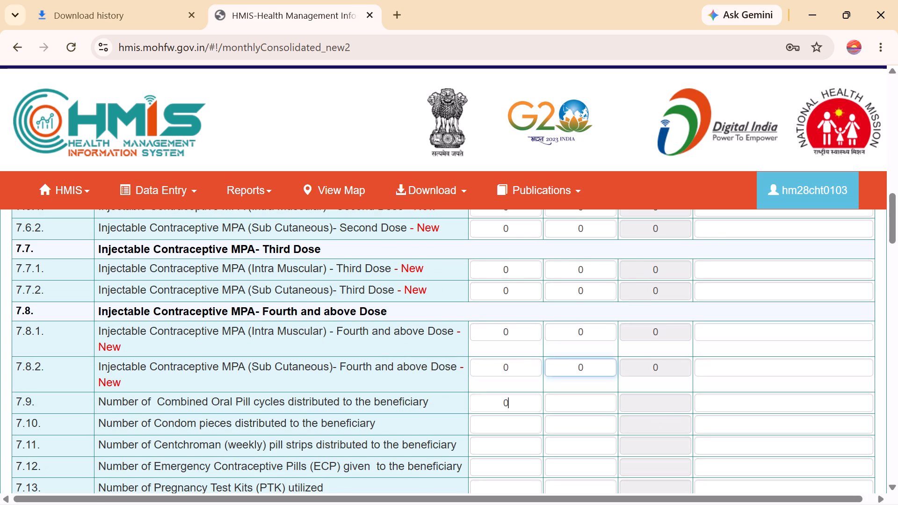
left_click(569, 401)
key("0")
scroll(534, 408, "down", 1)
left_click(497, 352)
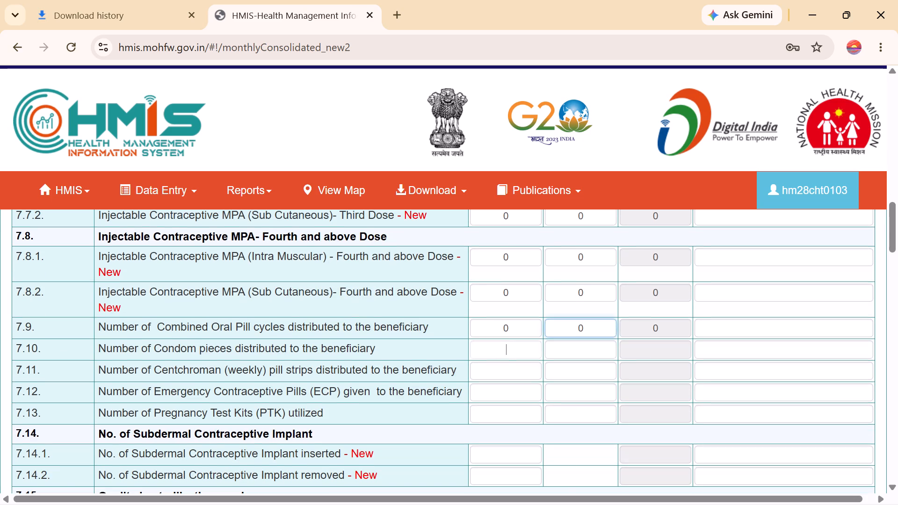
key("0")
left_click(562, 348)
key("0")
left_click(518, 367)
key("0")
left_click(581, 375)
key("0")
Enter 0 in-facility and outreach for emergency contraceptive pills (7.12) and pregnancy test kits (7.13).
left_click(500, 405)
key("0")
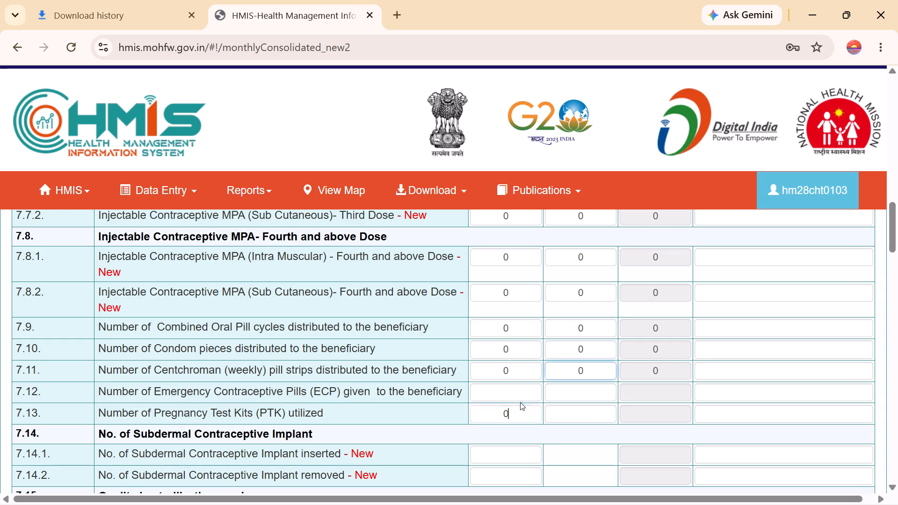
left_click(523, 400)
key("0")
left_click(569, 395)
key("0")
left_click_drag(569, 414, 532, 416)
key("0")
Enter 0 for subdermal implants inserted and removed (7.14) and for male and female sterilization complications (7.15).
scroll(532, 416, "down", 3)
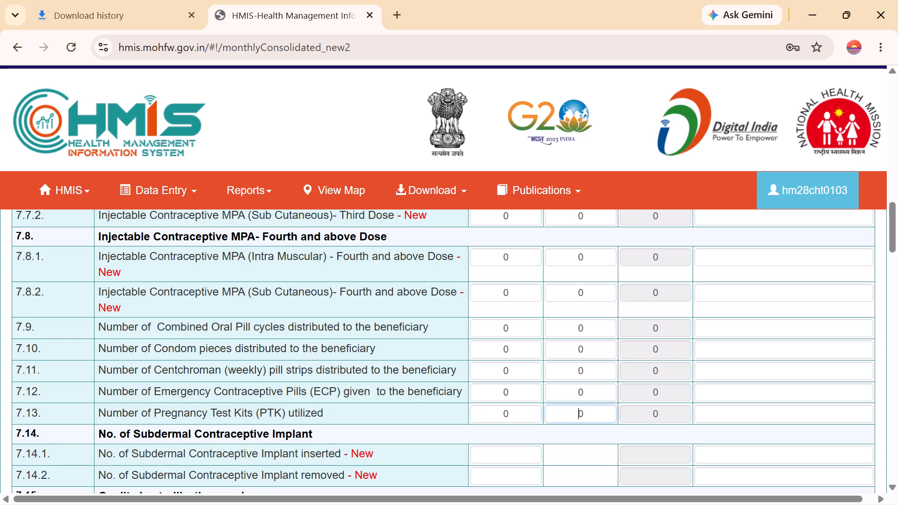
left_click_drag(532, 416, 508, 353)
left_click(504, 233)
key("0")
left_click(505, 248)
key("0")
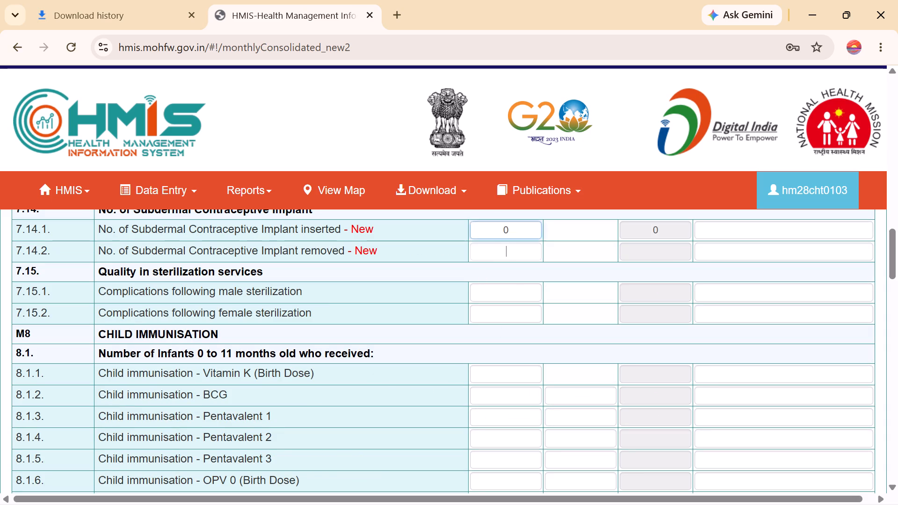
left_click(513, 292)
key("0")
left_click(513, 317)
key("0")
Enter 0 in-facility for Vitamin K birth dose (8.1.1), and 0 in-facility and outreach for BCG (8.1.2).
left_click(506, 370)
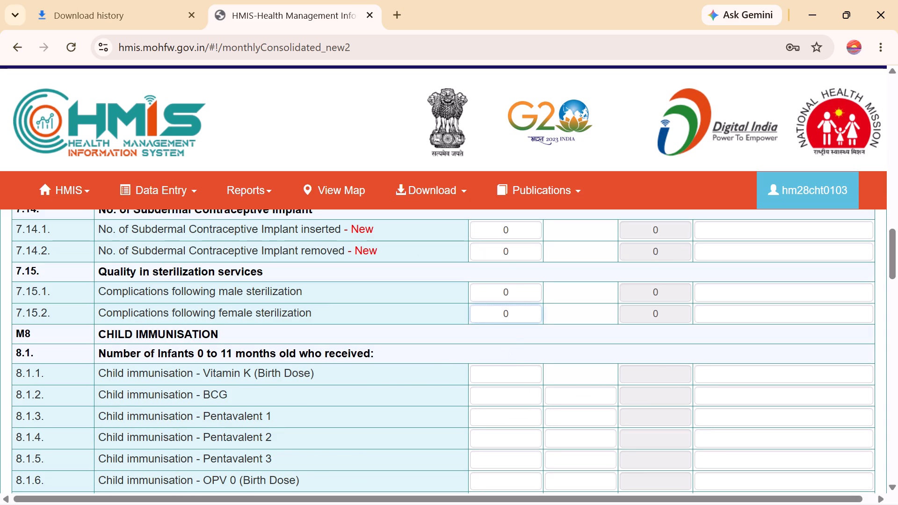
key("0")
left_click(513, 397)
key("0")
left_click(574, 405)
key("0")
left_click(577, 396)
key("0")
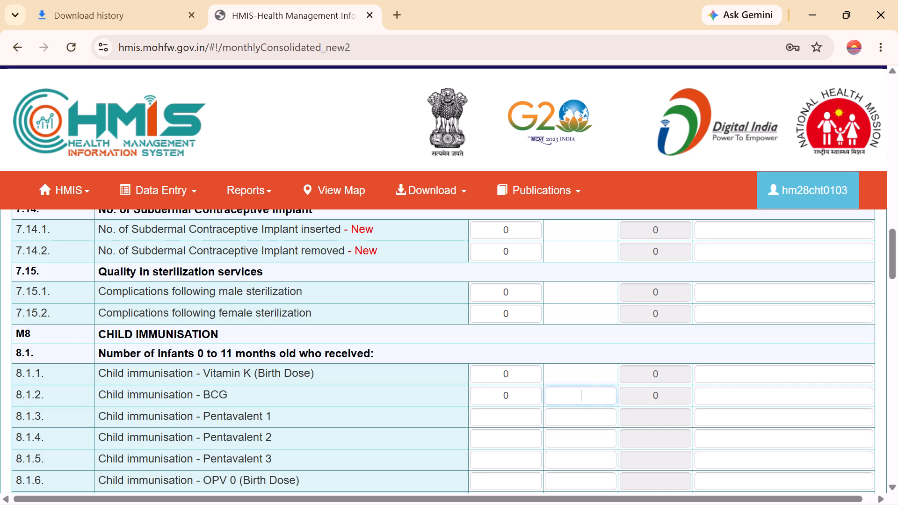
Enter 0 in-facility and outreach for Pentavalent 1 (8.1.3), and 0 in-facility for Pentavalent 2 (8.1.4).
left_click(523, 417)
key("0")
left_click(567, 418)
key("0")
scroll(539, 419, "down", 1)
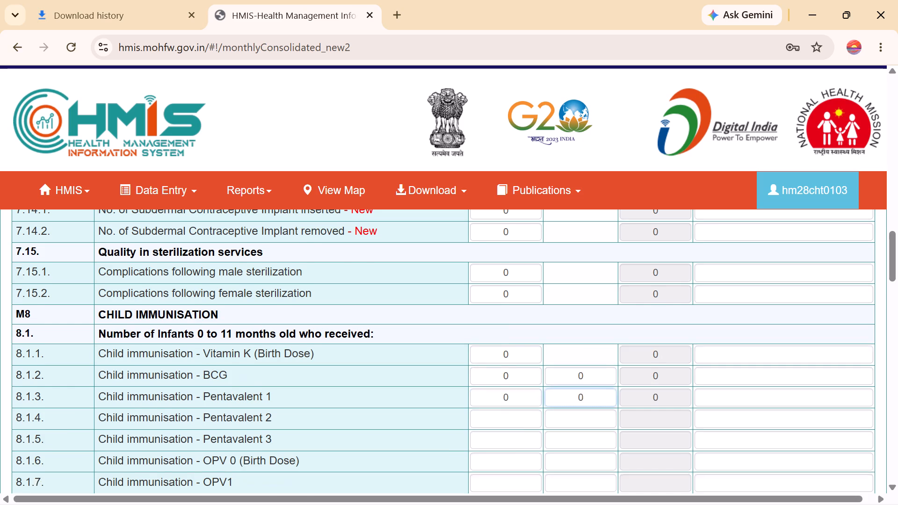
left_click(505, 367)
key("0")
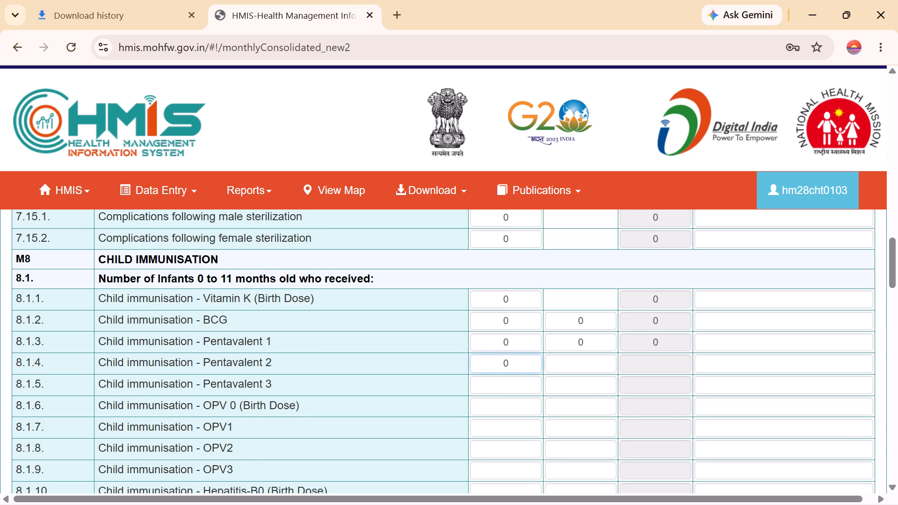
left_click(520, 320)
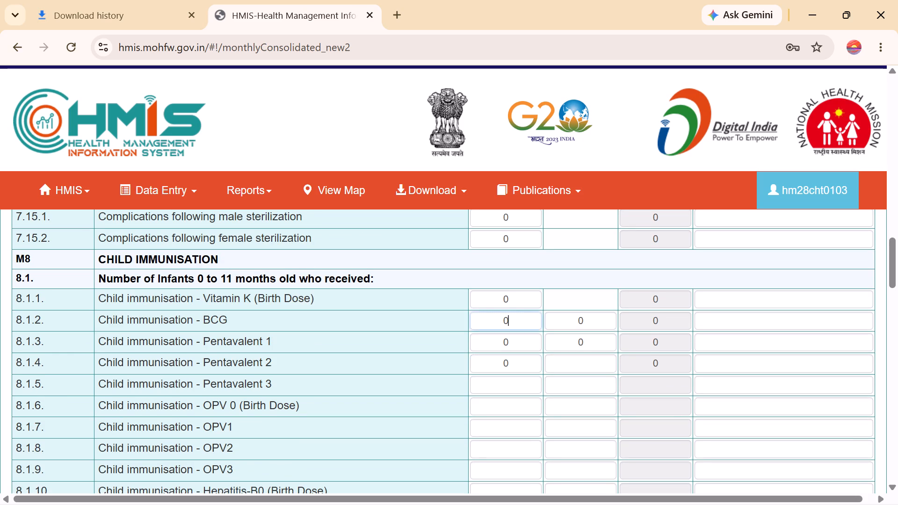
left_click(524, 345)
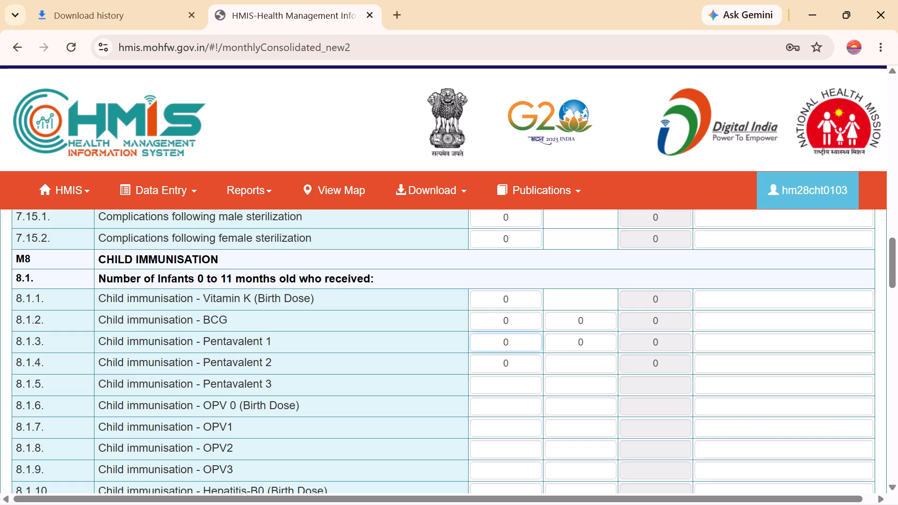
Set the outreach counts to 18 combined oral pill cycles (7.9), 102 condom pieces (7.10) and 2 Centchroman strips (7.11).
scroll(527, 352, "up", 3)
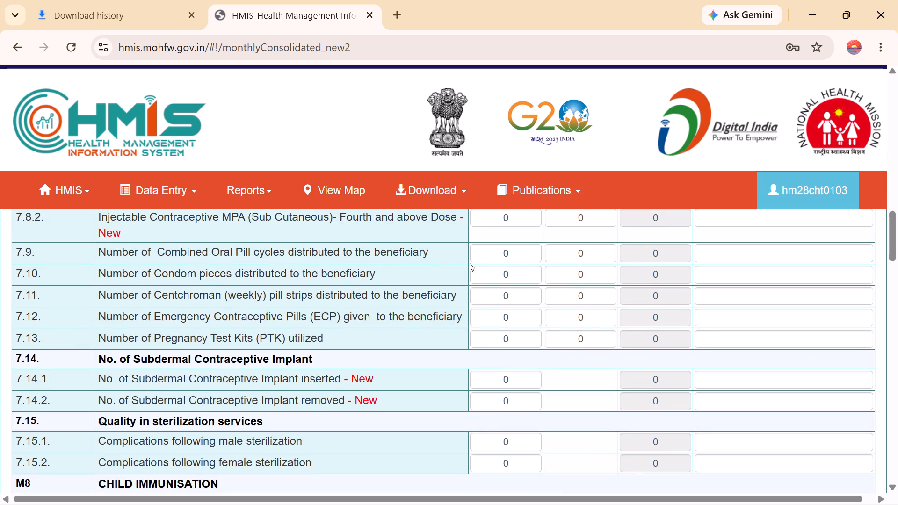
left_click(516, 254)
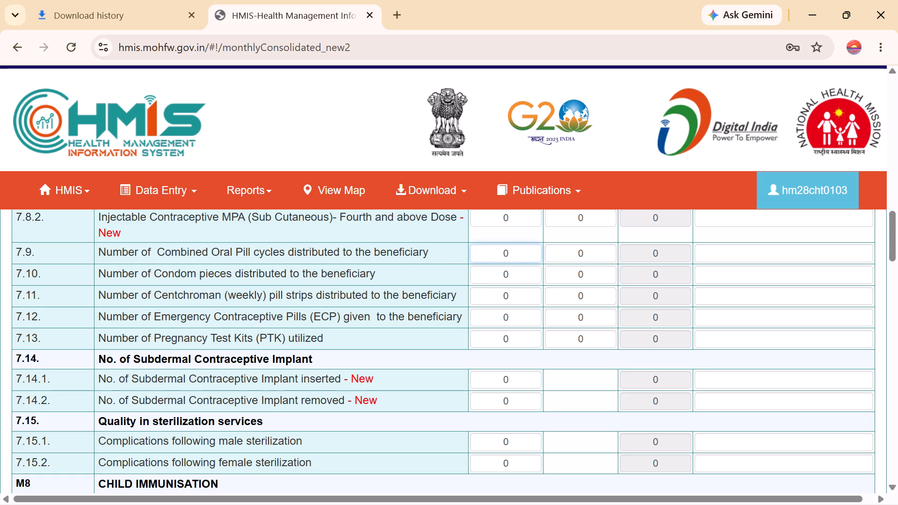
left_click(587, 254)
key("BackSpace")
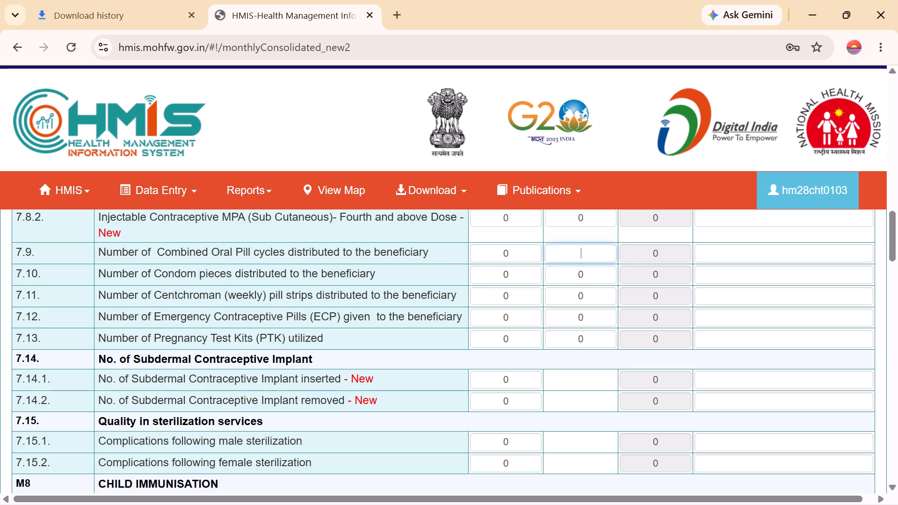
type("18")
left_click(585, 276)
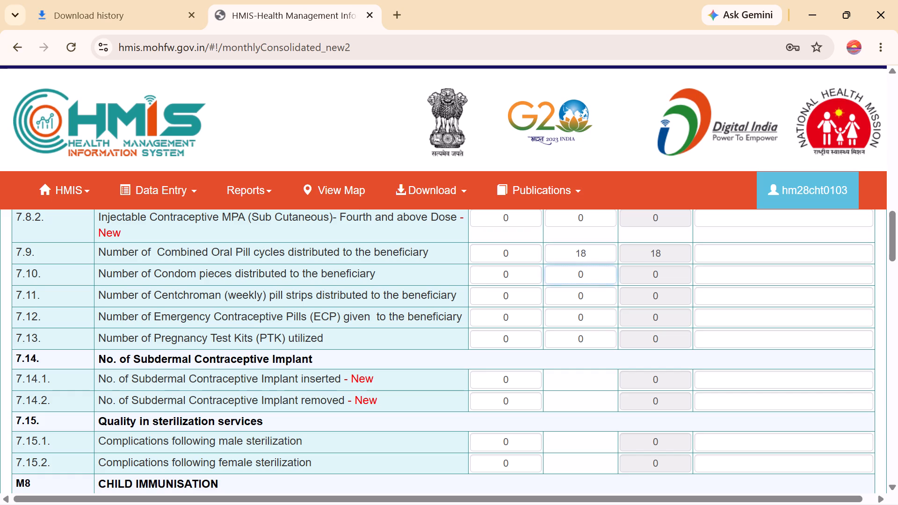
key("BackSpace")
type("10")
key("2")
left_click(587, 303)
key("BackSpace")
key("2")
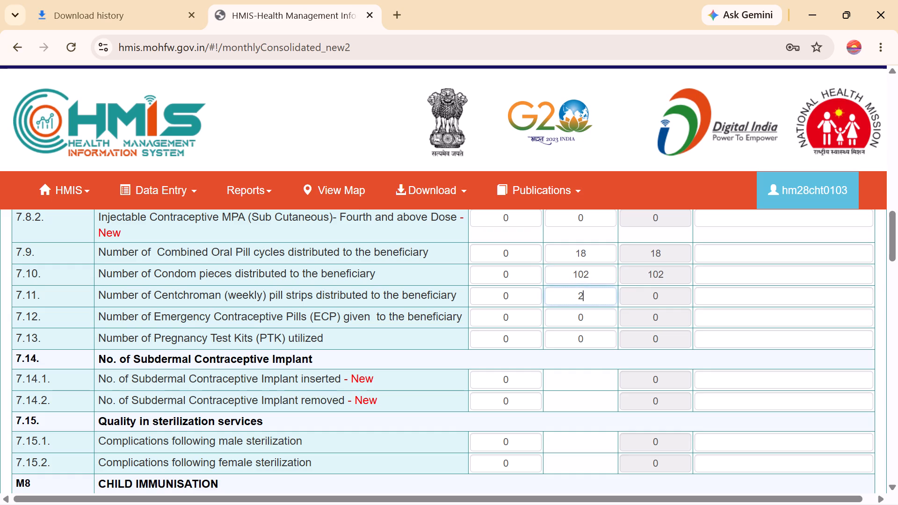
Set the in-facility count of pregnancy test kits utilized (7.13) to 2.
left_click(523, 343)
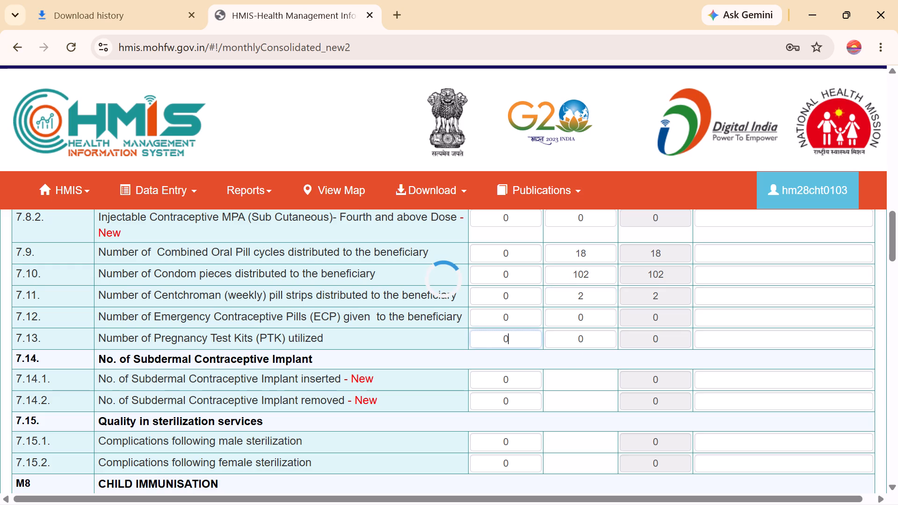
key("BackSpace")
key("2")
Set the pregnancy test kits utilized (7.13) to 4 in-facility and 2 outreach.
left_click(606, 341)
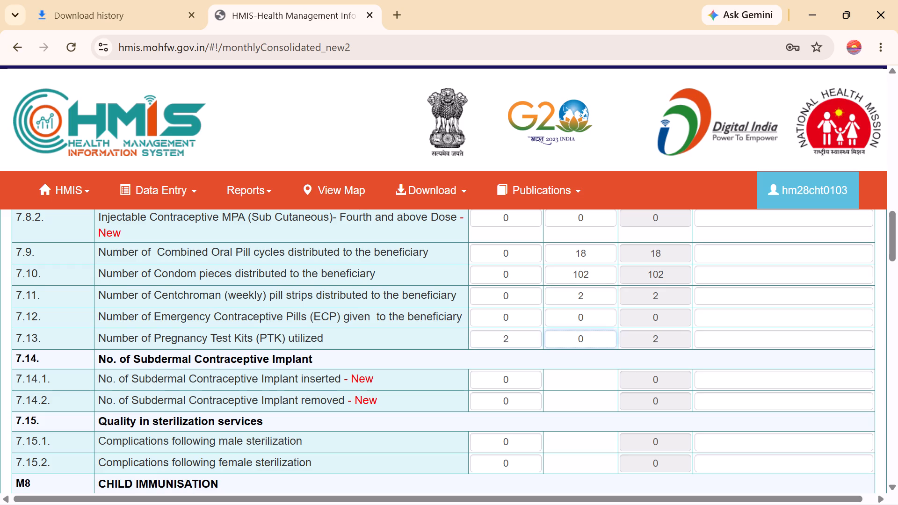
key("BackSpace")
left_click(510, 340)
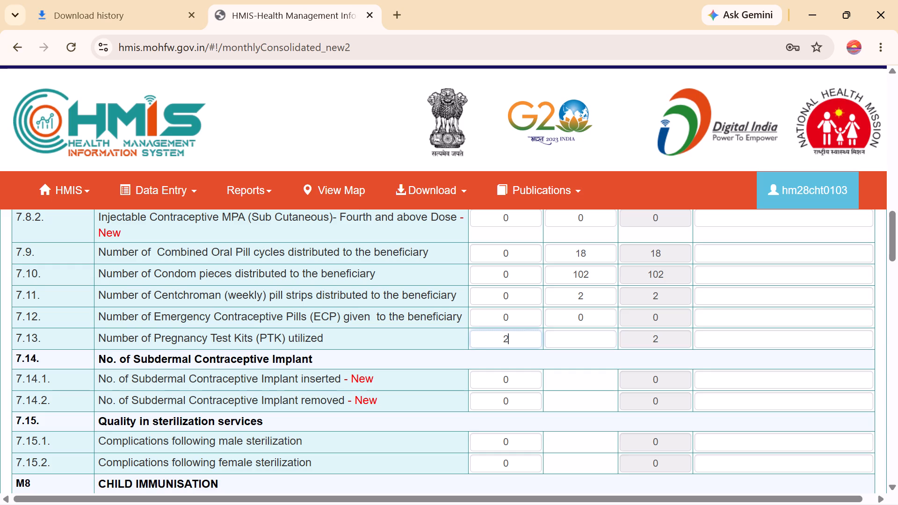
key("BackSpace")
key("4")
left_click(567, 337)
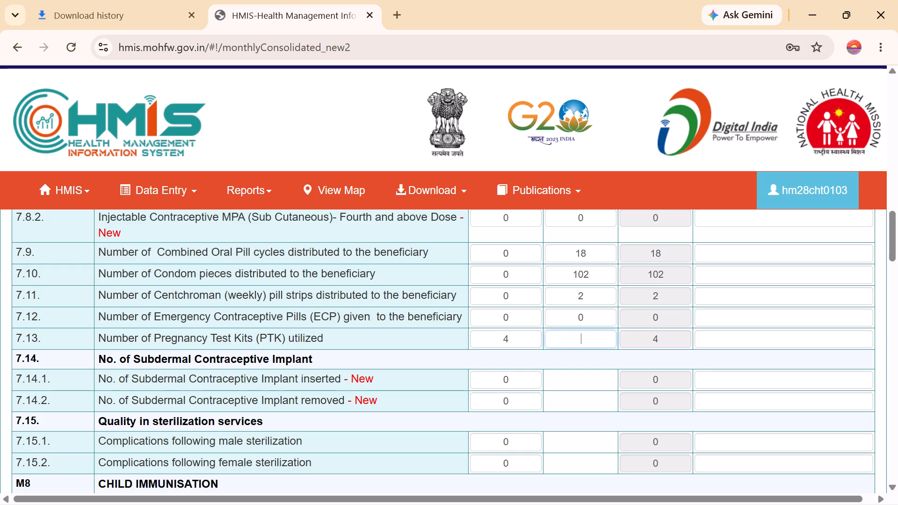
key("2")
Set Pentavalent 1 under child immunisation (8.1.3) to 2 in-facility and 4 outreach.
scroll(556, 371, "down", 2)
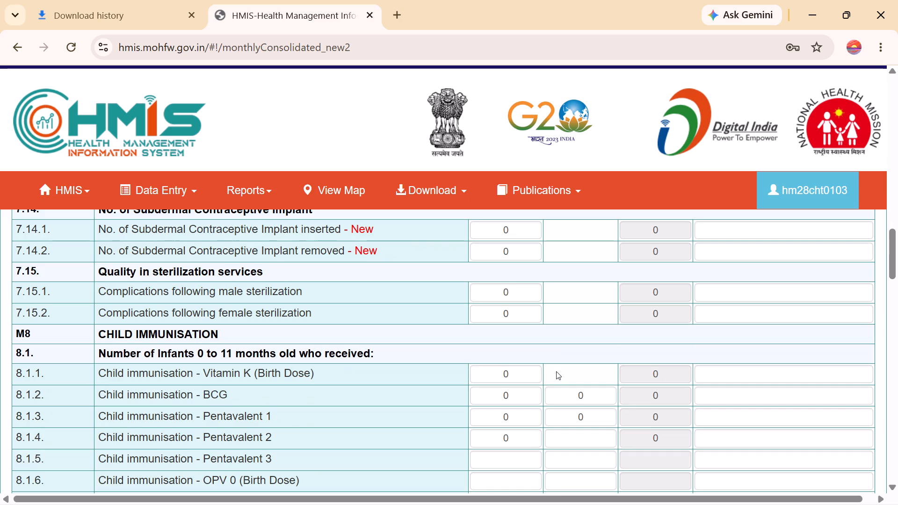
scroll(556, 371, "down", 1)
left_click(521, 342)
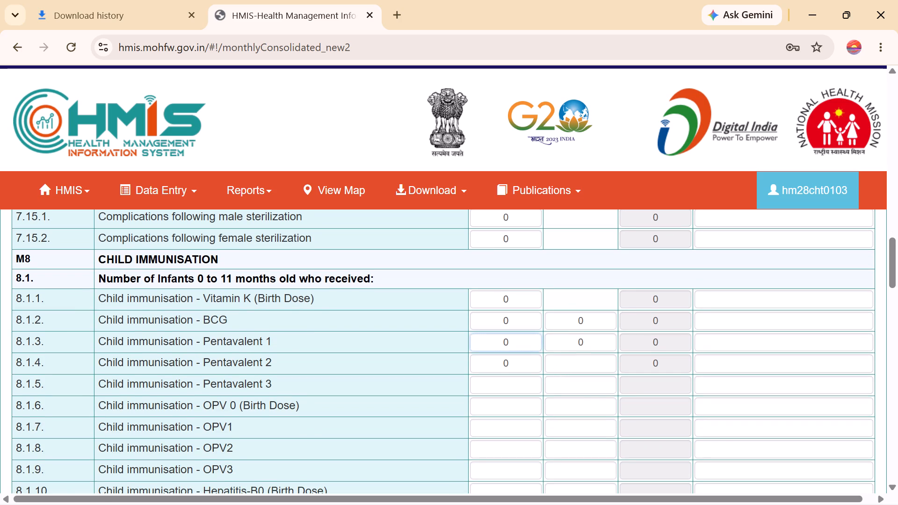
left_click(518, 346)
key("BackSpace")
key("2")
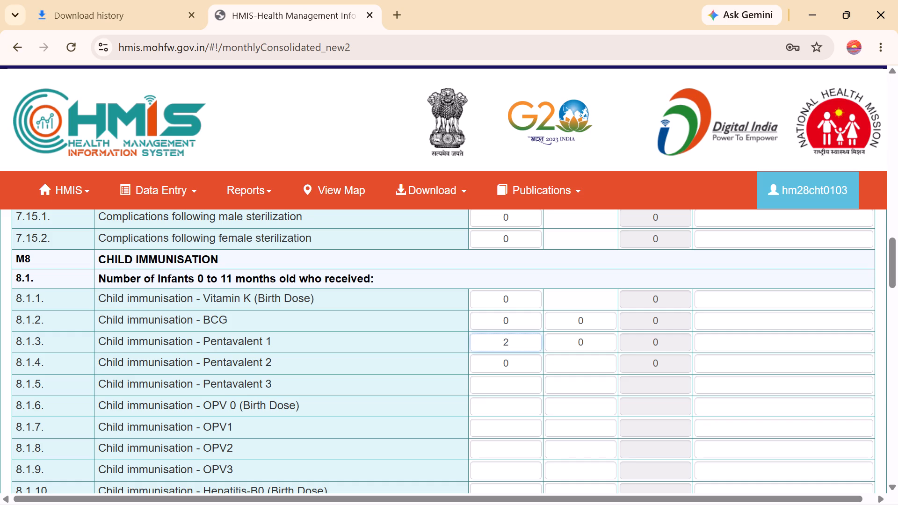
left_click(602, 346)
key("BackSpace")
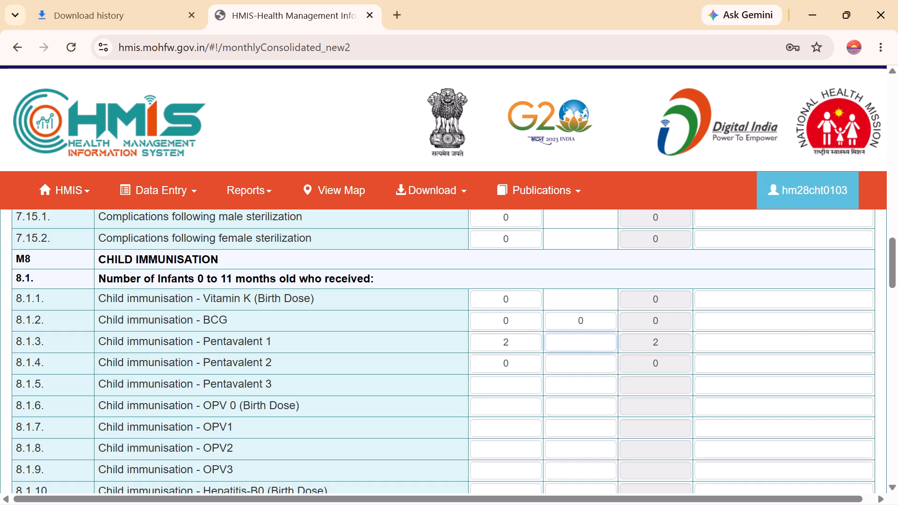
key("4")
Set Pentavalent 1 under child immunisation (8.1.3) to 3 in-facility and 3 outreach.
left_click(517, 343)
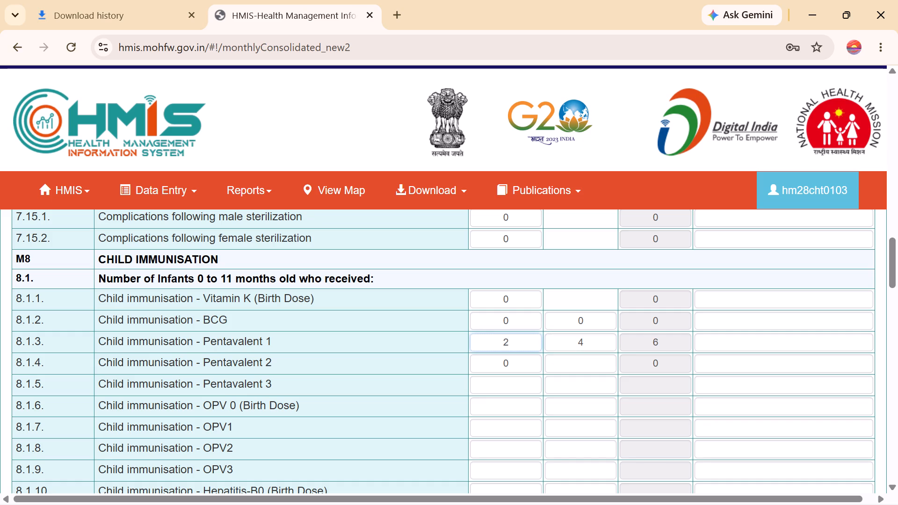
key("BackSpace")
key("3")
left_click(600, 343)
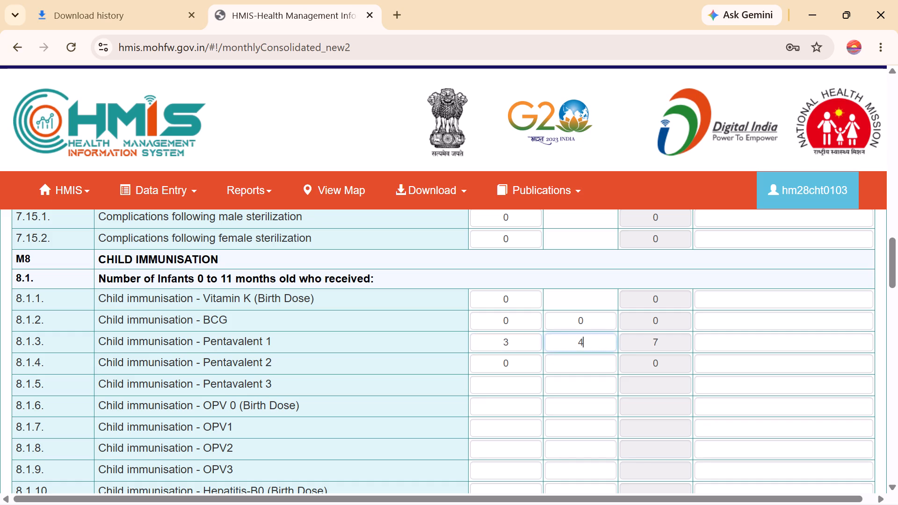
key("BackSpace")
key("3")
Set Pentavalent 2 under child immunisation (8.1.4) to 2 in-facility and 2 outreach.
left_click(511, 366)
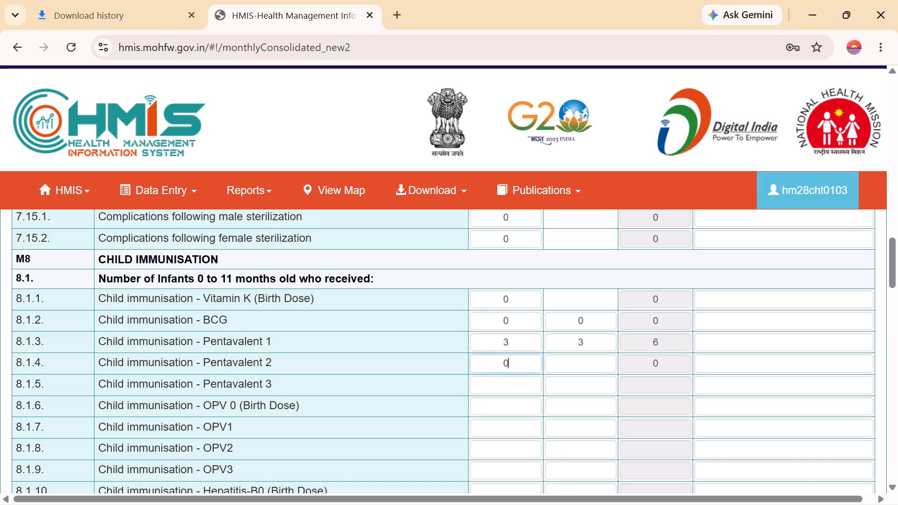
left_click(510, 368)
key("BackSpace")
key("2")
left_click(571, 371)
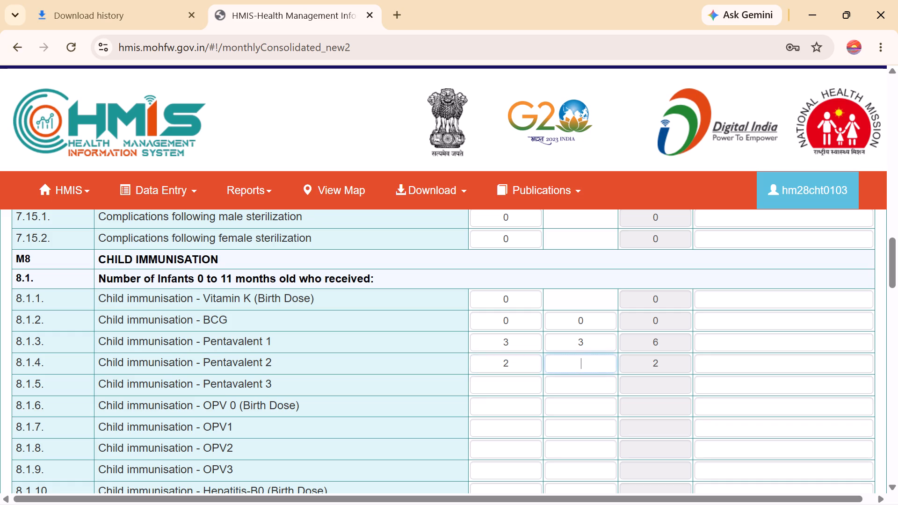
key("2")
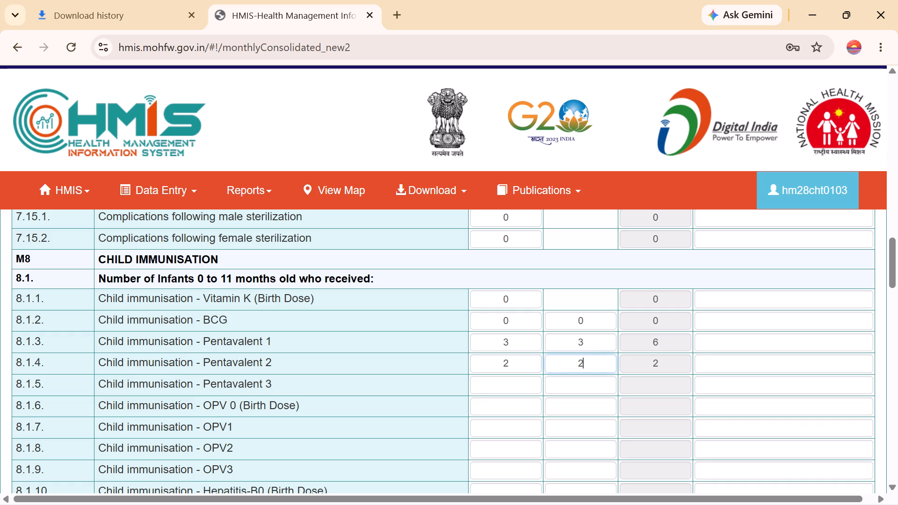
Enter 1 in-facility and 1 outreach for Pentavalent 3 under child immunisation (8.1.5).
left_click(531, 384)
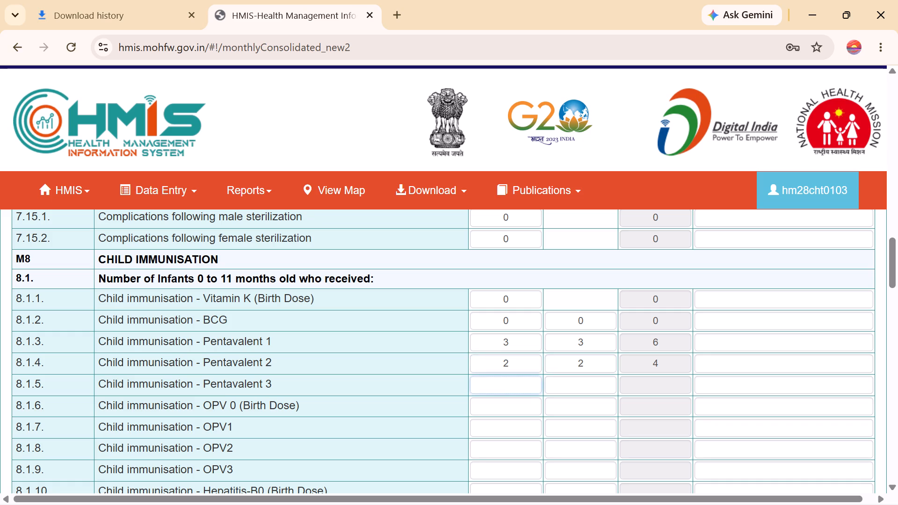
left_click(513, 385)
key("1")
left_click(595, 388)
key("1")
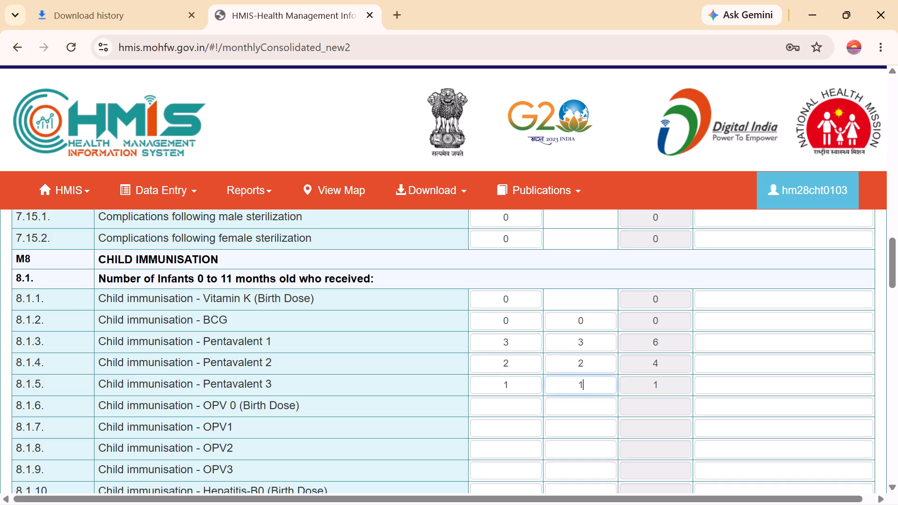
Enter 0 in-facility and 0 outreach for OPV 0 (Birth Dose) under child immunisation (8.1.6).
scroll(506, 394, "down", 1)
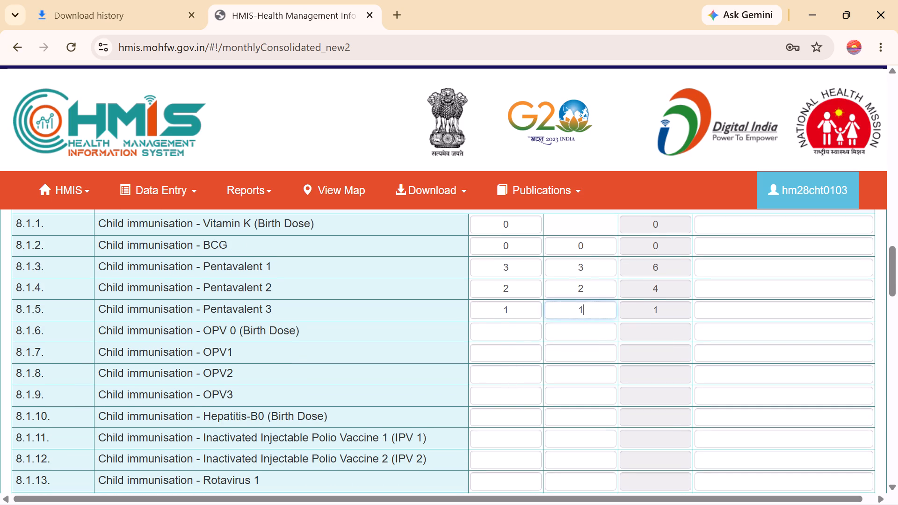
left_click(506, 335)
key("BackSpace")
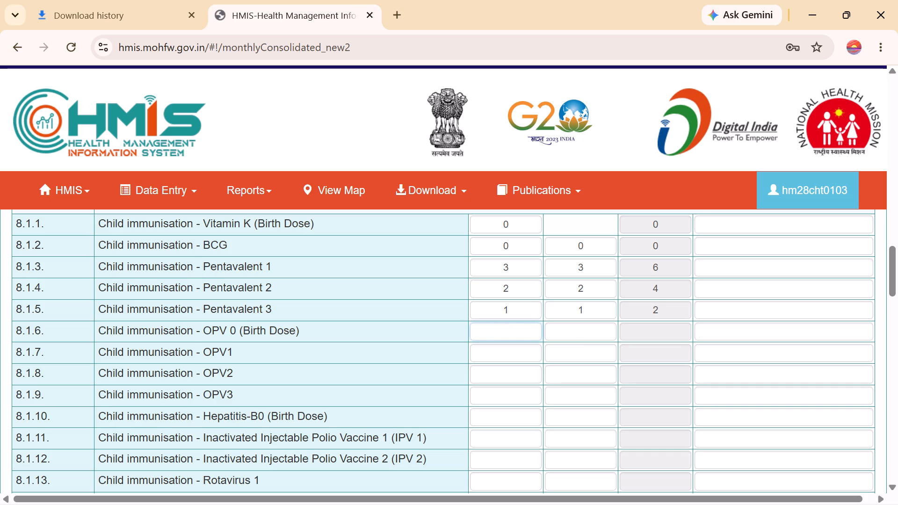
left_click(516, 336)
key("BackSpace")
key("0")
left_click(584, 338)
key("0")
Fill both in-facility and outreach with 3 for OPV1, 2 for OPV2 and 1 for OPV3 (8.1.7 to 8.1.9).
left_click(507, 355)
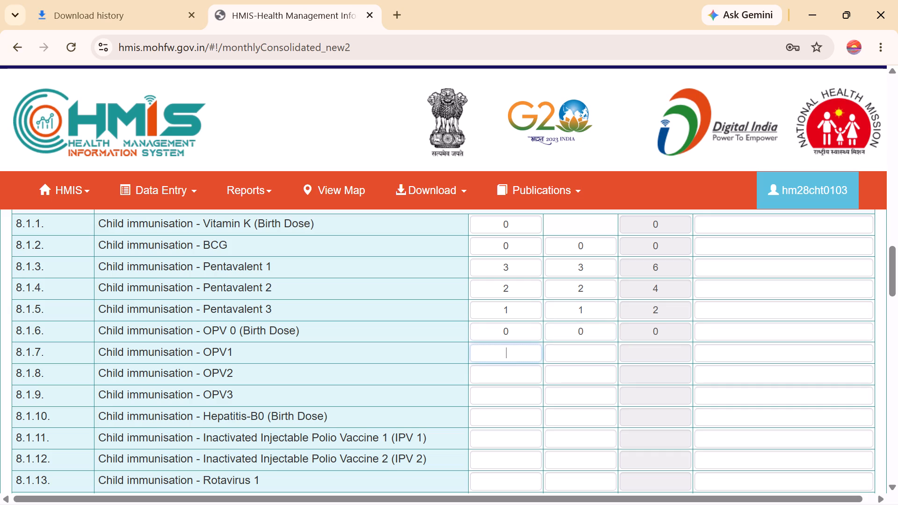
key("3")
left_click(567, 353)
key("3")
left_click(504, 373)
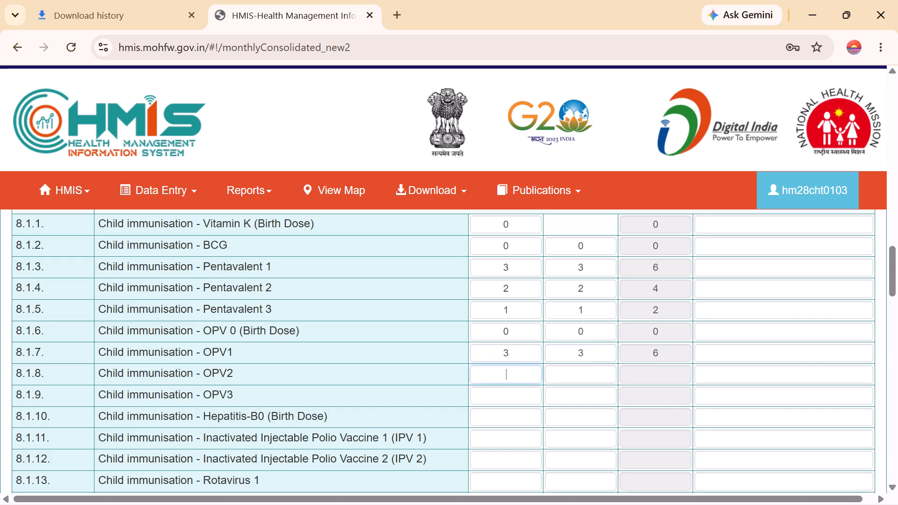
key("2")
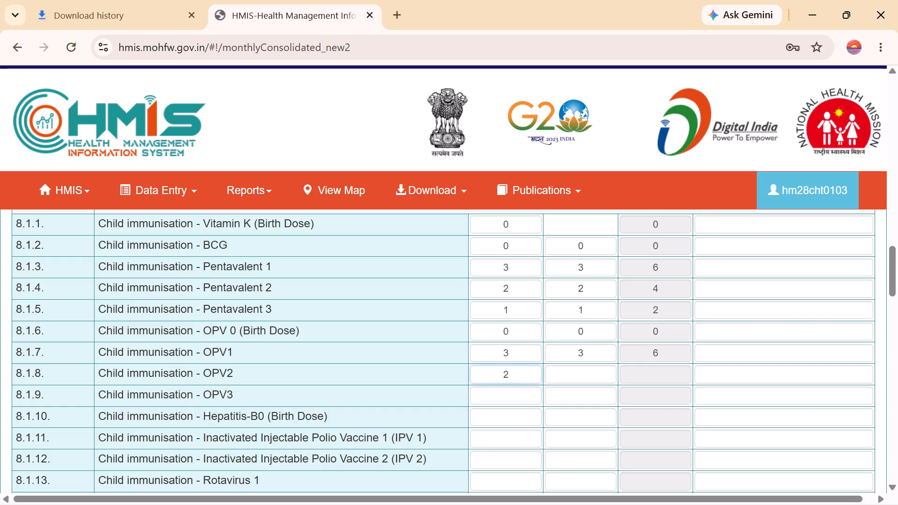
left_click(569, 373)
key("2")
left_click(505, 394)
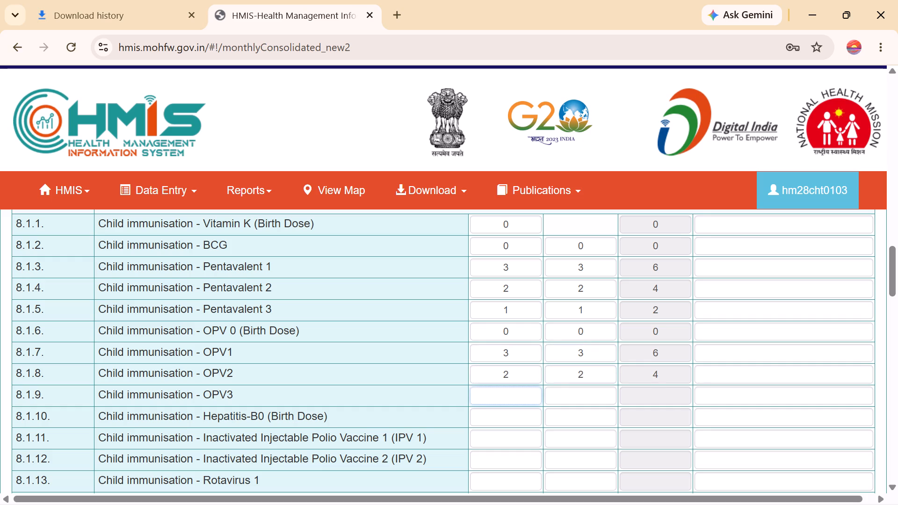
key("1")
left_click(569, 400)
key("1")
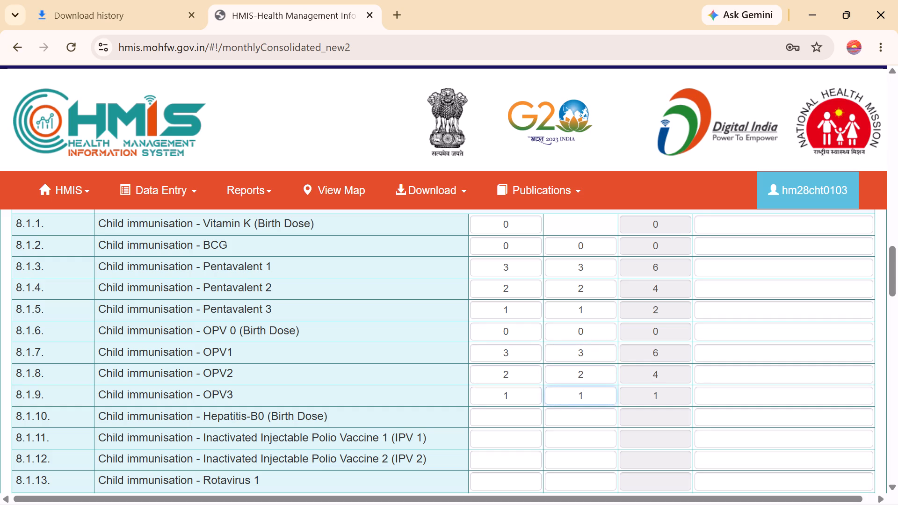
Enter 0 in-facility and 0 outreach for Hepatitis-B0 (Birth Dose) under child immunisation (8.1.10).
left_click(507, 424)
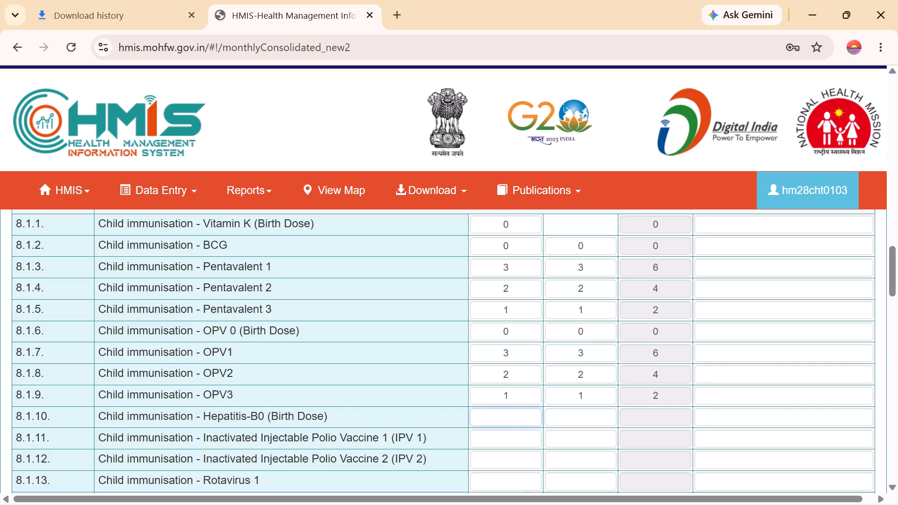
key("0")
scroll(511, 423, "down", 1)
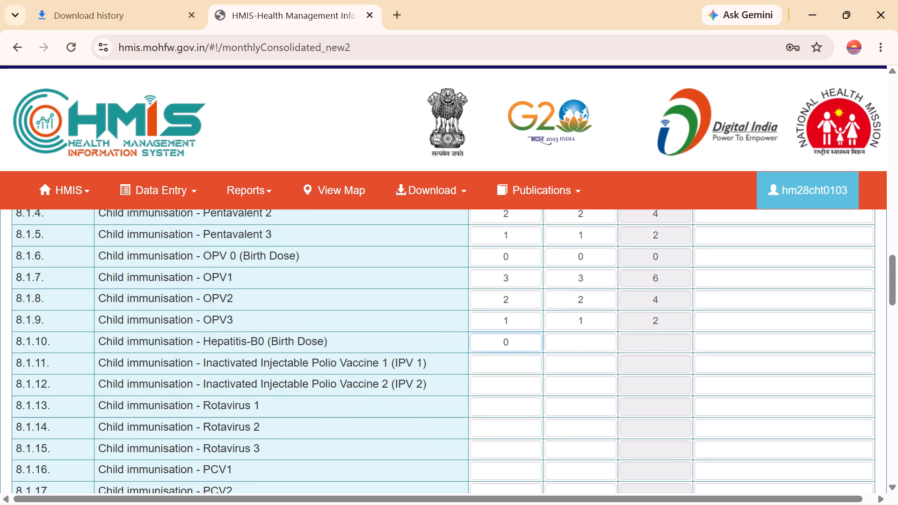
left_click(581, 340)
key("0")
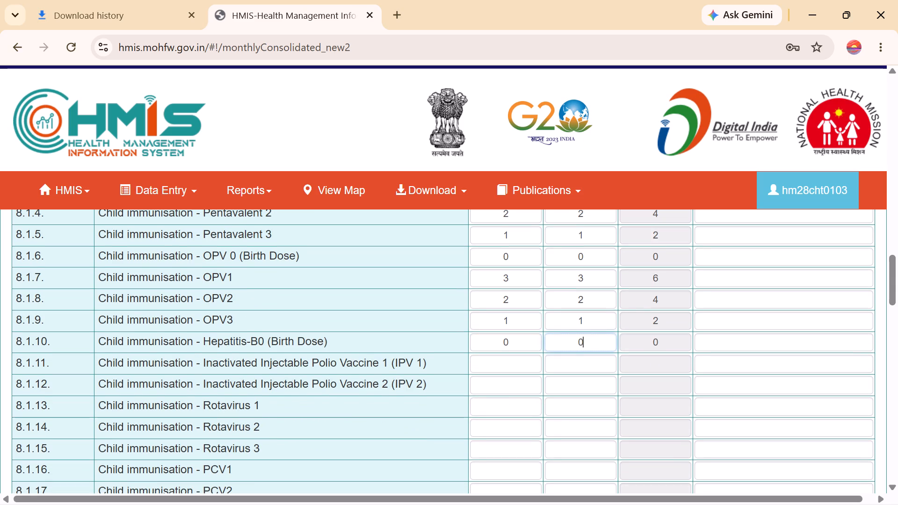
Fill both in-facility and outreach with 3 for IPV 1 (8.1.11) and 1 for IPV 2 (8.1.12).
left_click(513, 365)
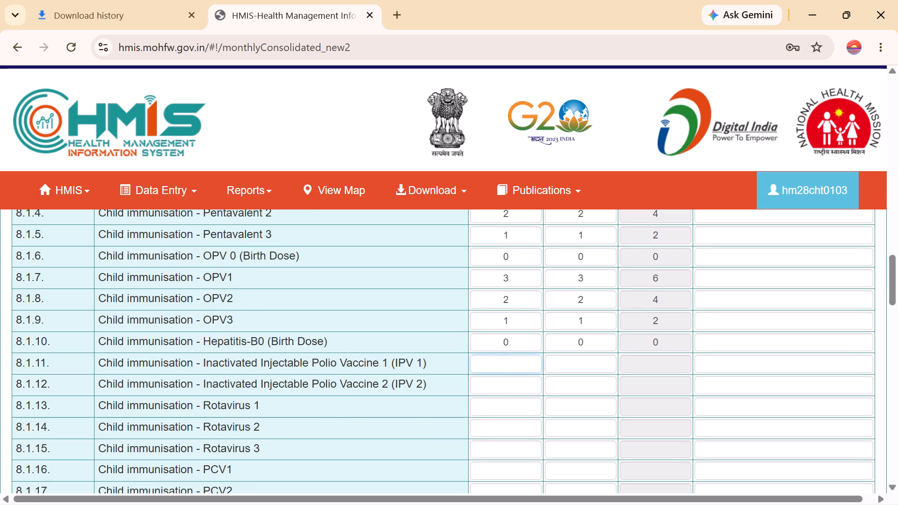
key("3")
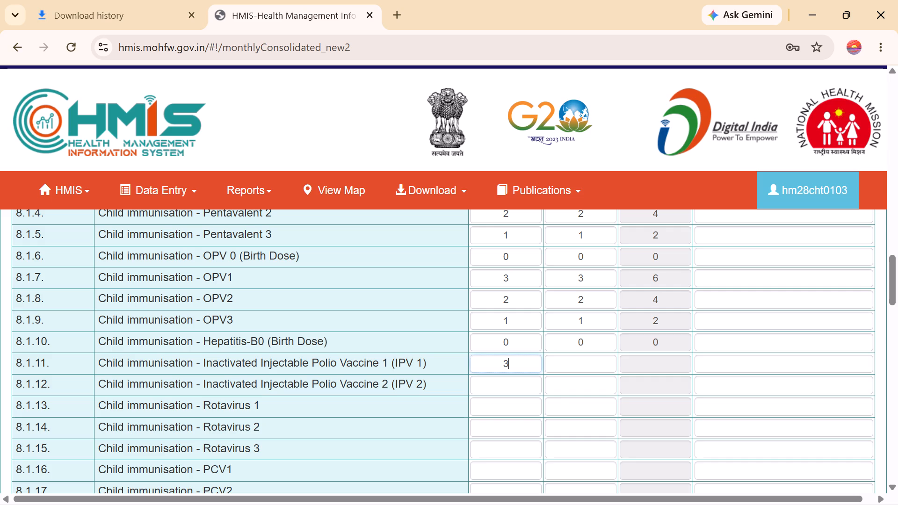
left_click(564, 364)
key("3")
left_click(514, 382)
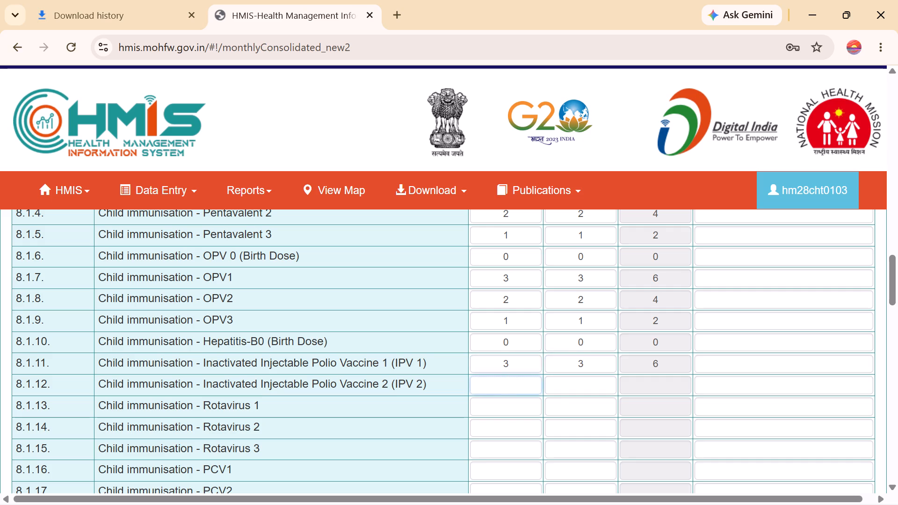
key("1")
left_click(568, 381)
key("1")
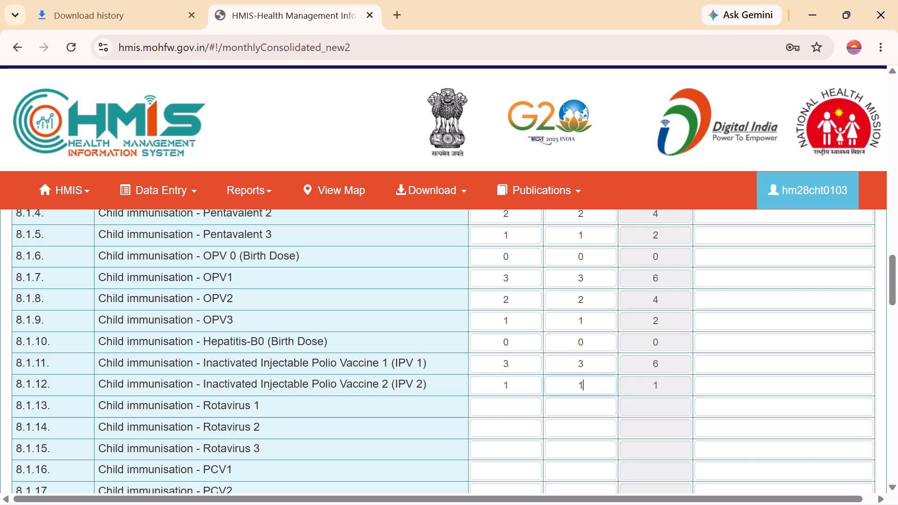
Fill both in-facility and outreach with 3 for Rotavirus 1, 2 for Rotavirus 2 and 1 for Rotavirus 3 (8.1.13 to 8.1.15).
left_click(496, 405)
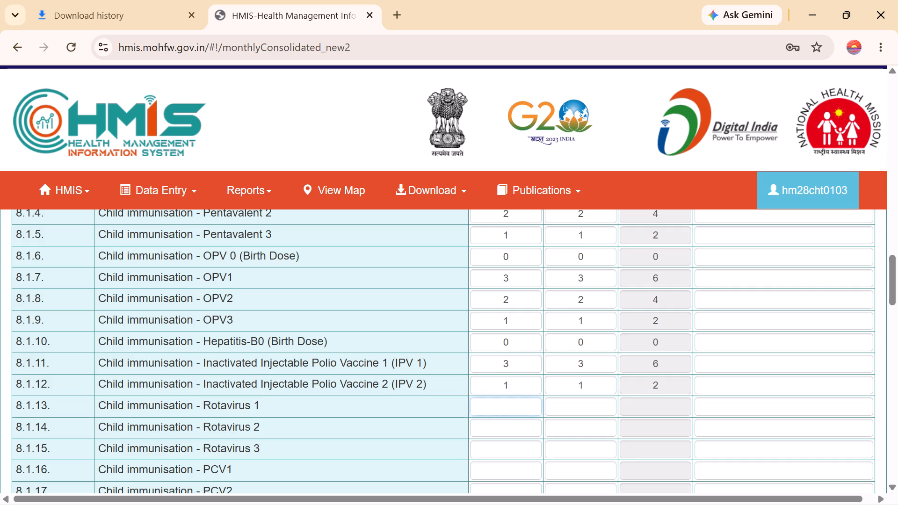
key("3")
left_click(580, 405)
key("3")
left_click(499, 431)
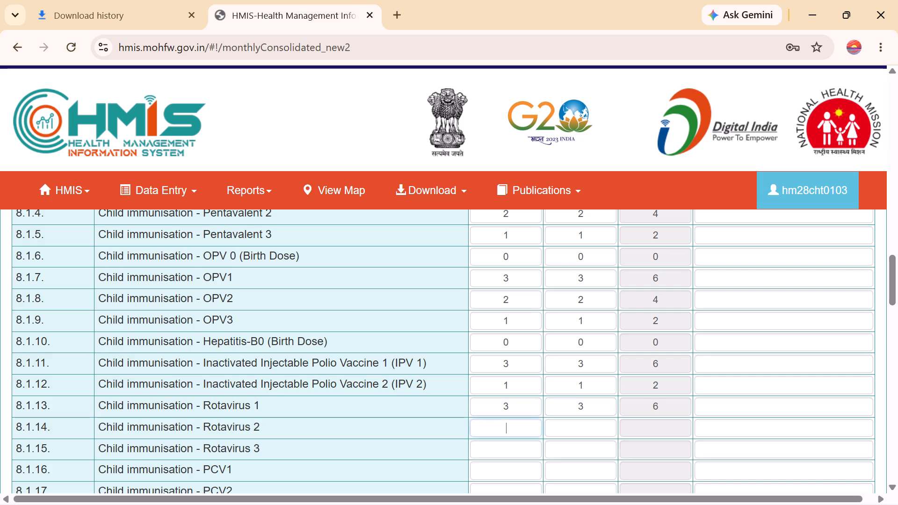
key("2")
left_click_drag(562, 433, 526, 448)
key("2")
left_click(519, 449)
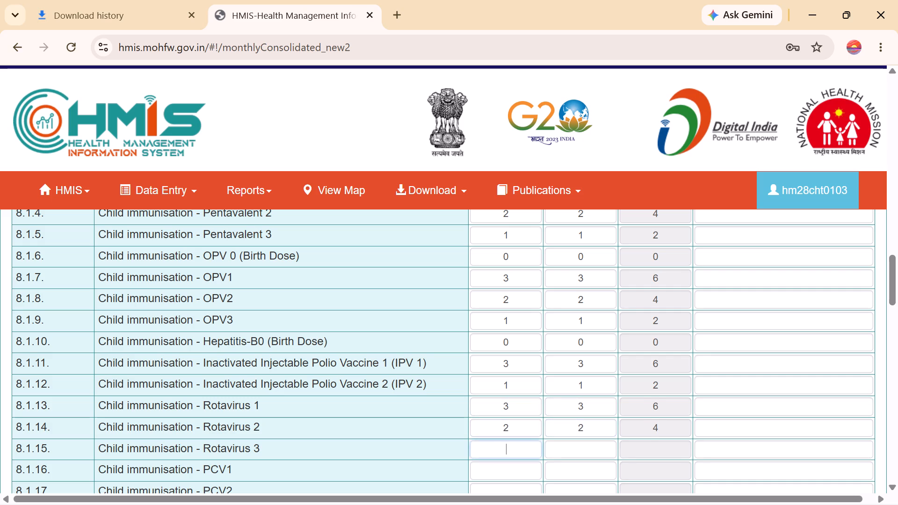
key("1")
left_click(584, 453)
key("1")
Fill both in-facility and outreach with 3 for PCV1 (8.1.16) and 1 for PCV2 (8.1.17).
scroll(552, 452, "down", 2)
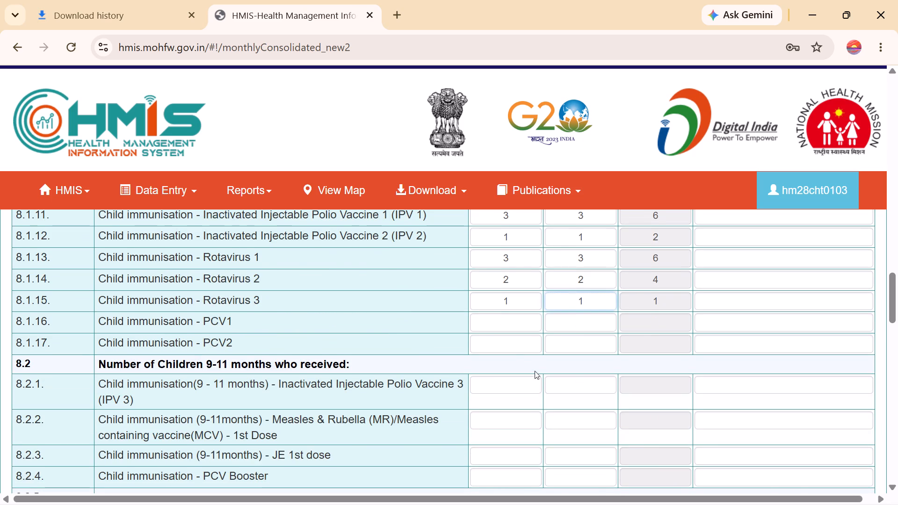
left_click(519, 325)
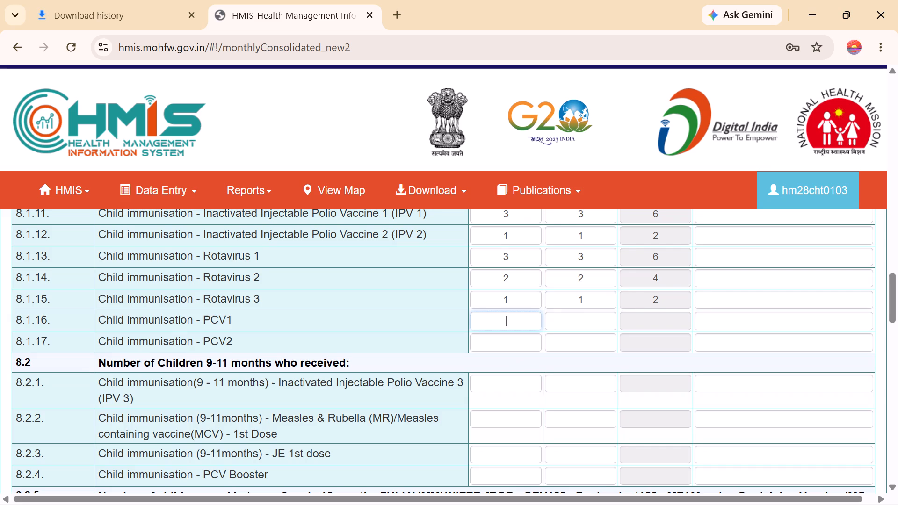
key("3")
left_click(579, 330)
key("3")
left_click(515, 343)
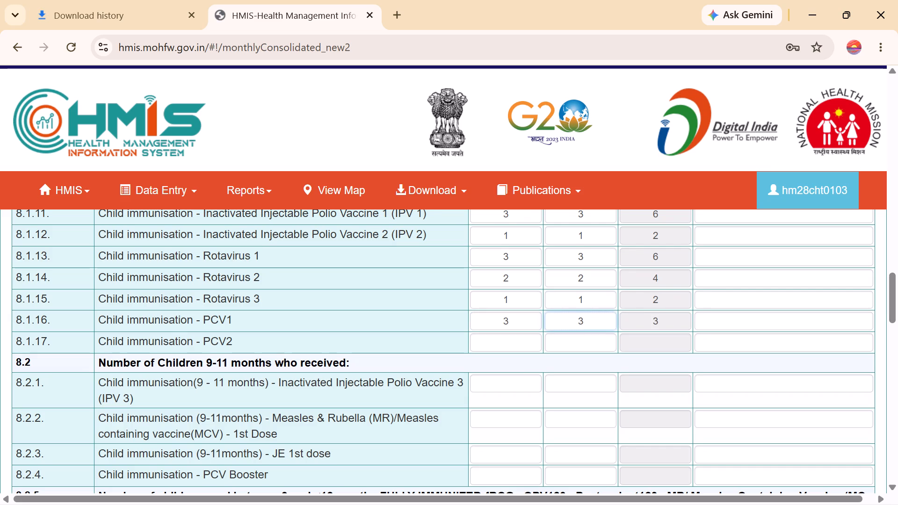
key("1")
left_click(570, 342)
key("1")
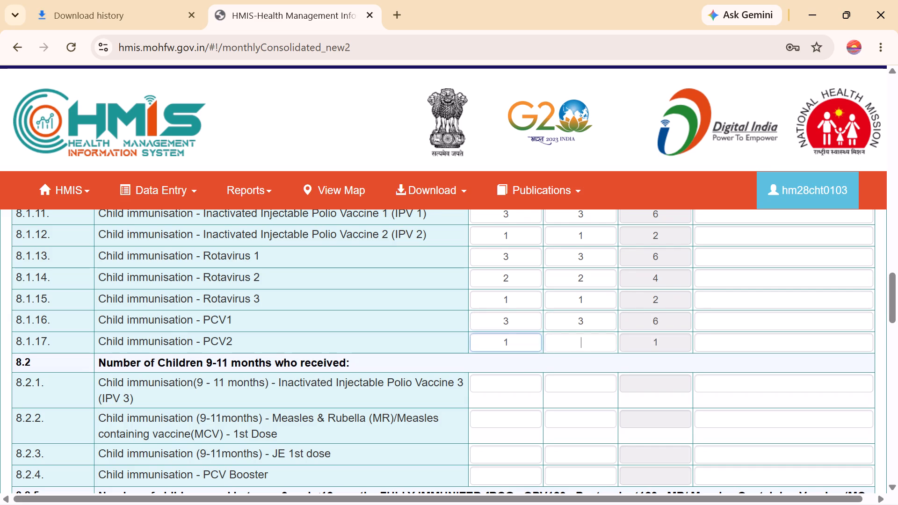
Enter 1 outreach for each vaccine given to children 9-11 months: IPV 3, MR/MCV 1st dose, JE 1st dose and PCV Booster (8.2.1 to 8.2.4).
scroll(574, 340, "down", 1)
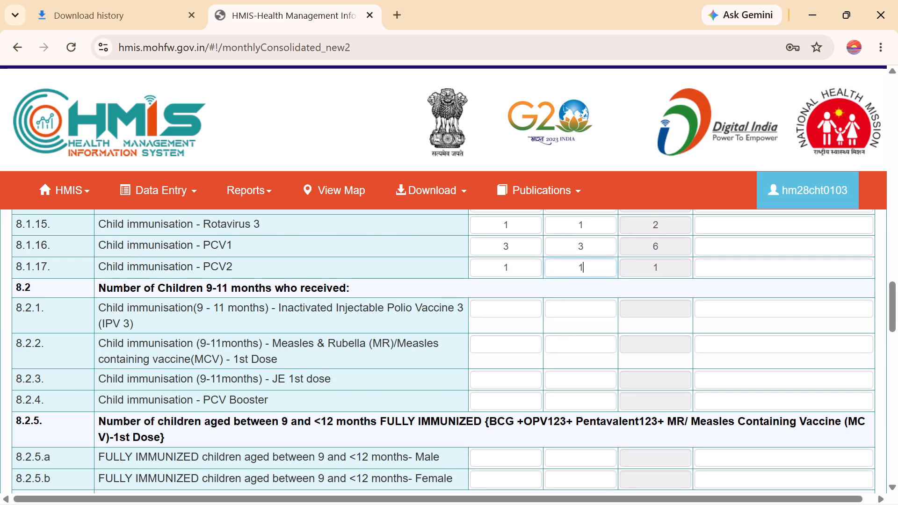
left_click(580, 314)
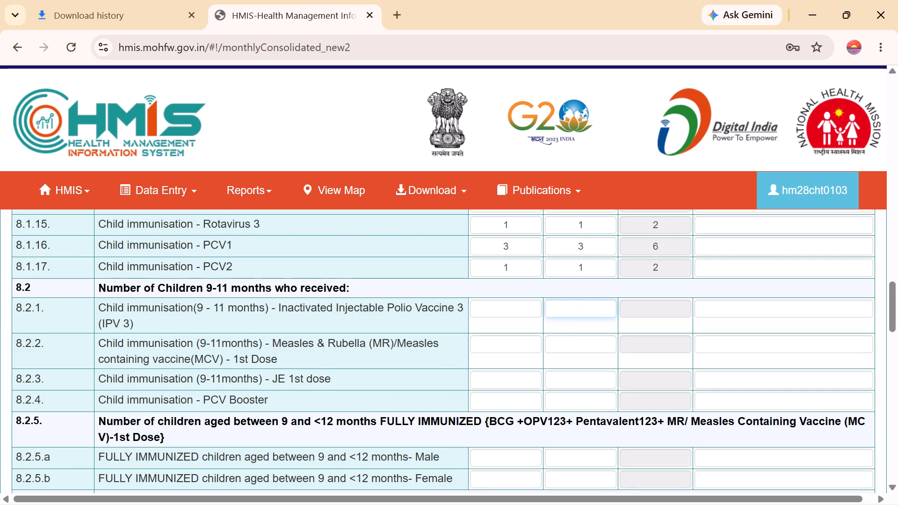
key("1")
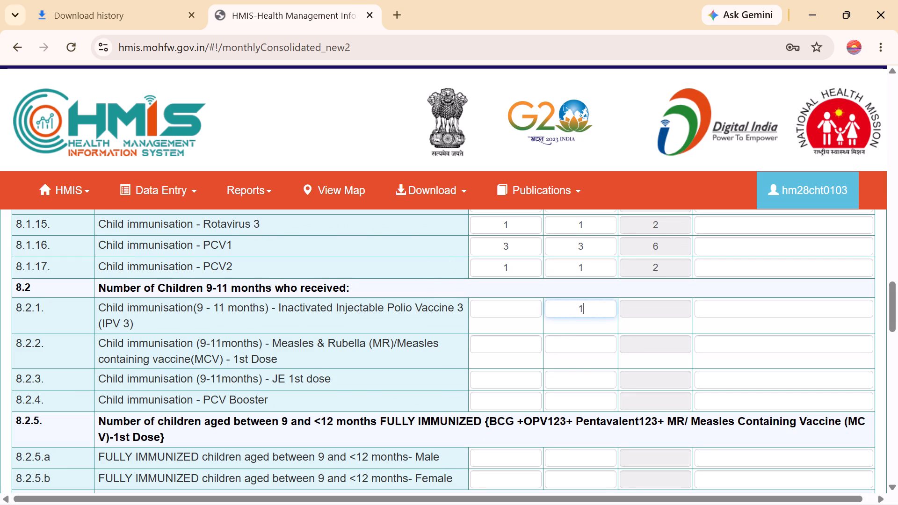
left_click(581, 353)
key("1")
left_click(575, 369)
key("1")
key("1")
left_click(580, 380)
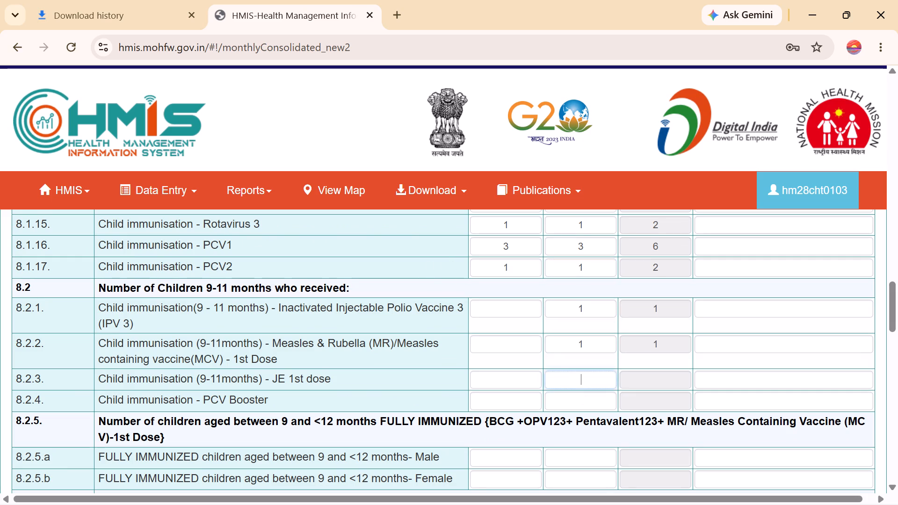
left_click(582, 403)
key("1")
left_click(583, 377)
key("1")
Enter 0 in-facility for each of the four vaccines given to children 9-11 months (8.2.1 to 8.2.4).
left_click_drag(500, 307, 500, 312)
key("0")
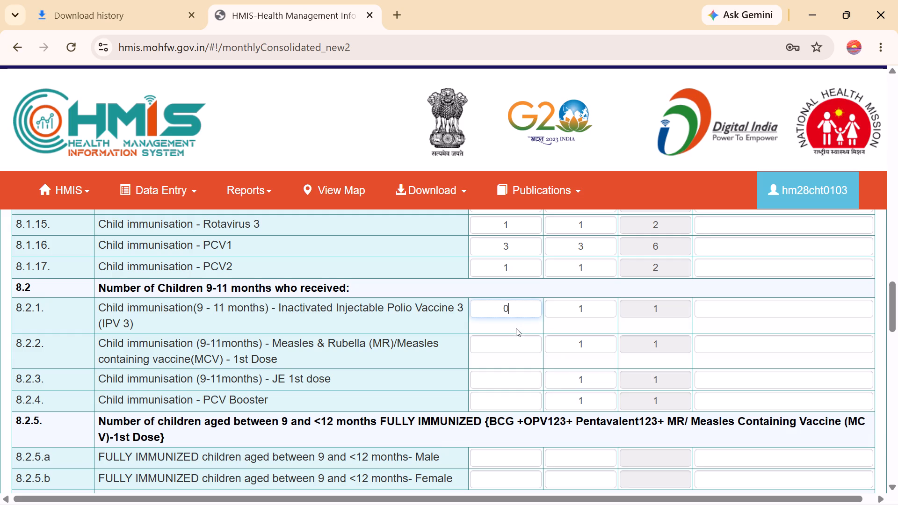
left_click(505, 340)
key("0")
left_click(514, 378)
key("0")
left_click(513, 408)
key("0")
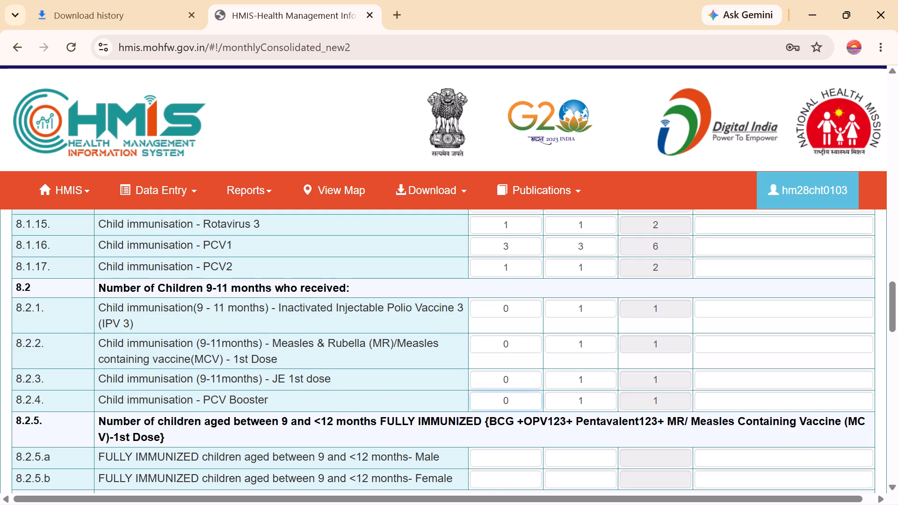
Enter 0 in-facility and 1 outreach for fully immunized male children aged 9 to under 12 months (8.2.5.a).
scroll(578, 384, "down", 2)
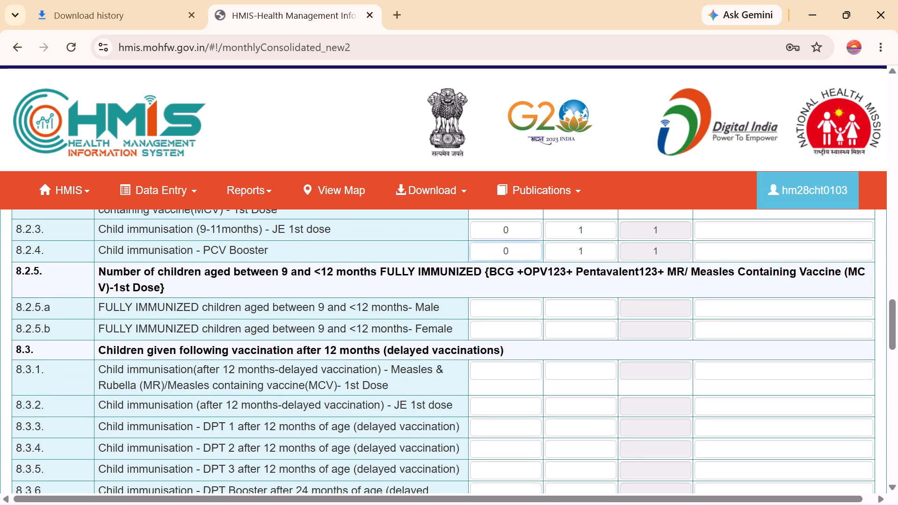
left_click(580, 310)
key("1")
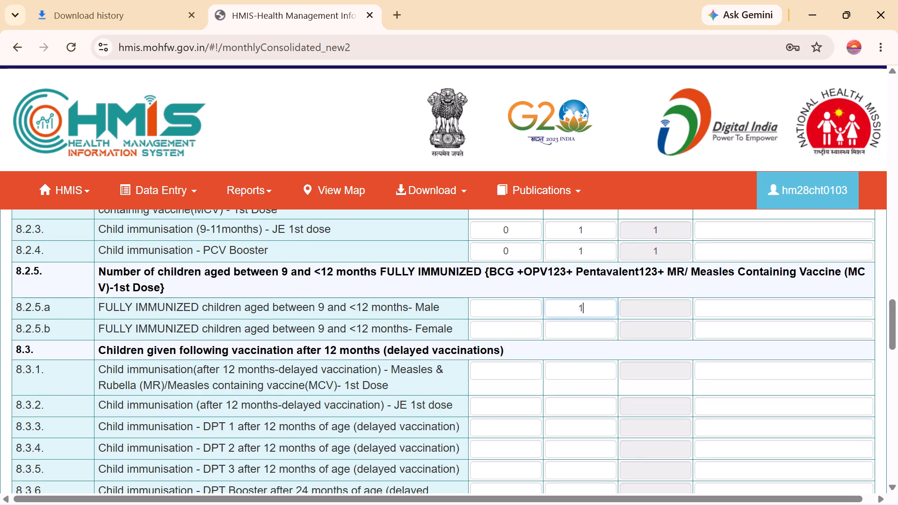
left_click(533, 315)
key("0")
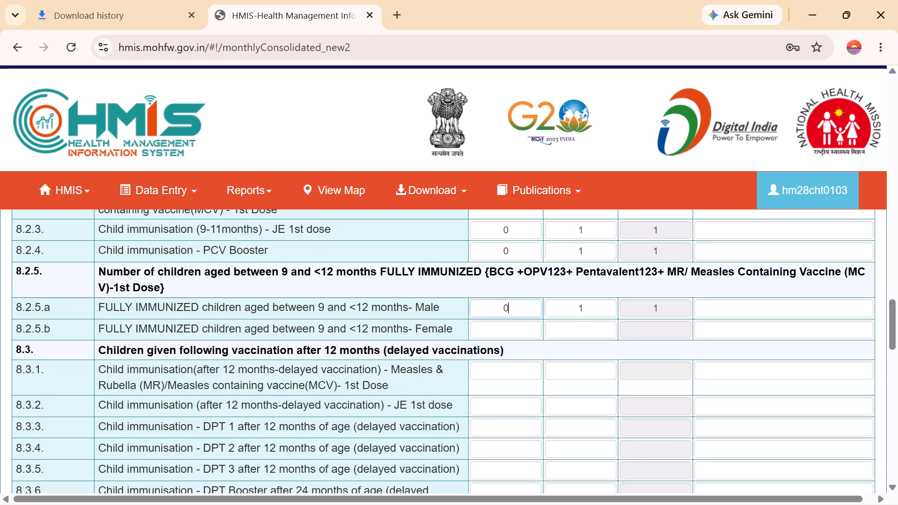
Enter 0 in-facility and 0 outreach for fully immunized female children aged 9 to under 12 months (8.2.5.b).
key("0")
left_click(505, 331)
left_click(564, 334)
key("0")
key("0")
left_click(515, 334)
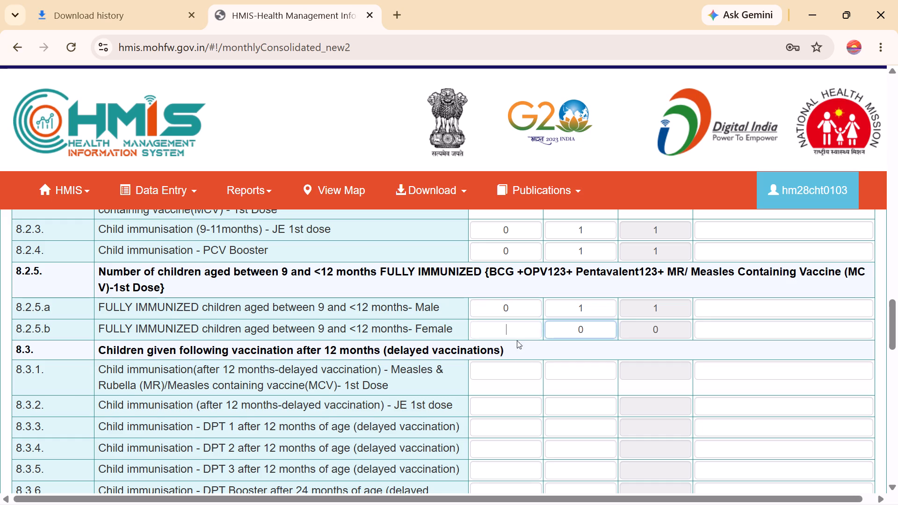
scroll(521, 373, "down", 1)
scroll(517, 372, "up", 1)
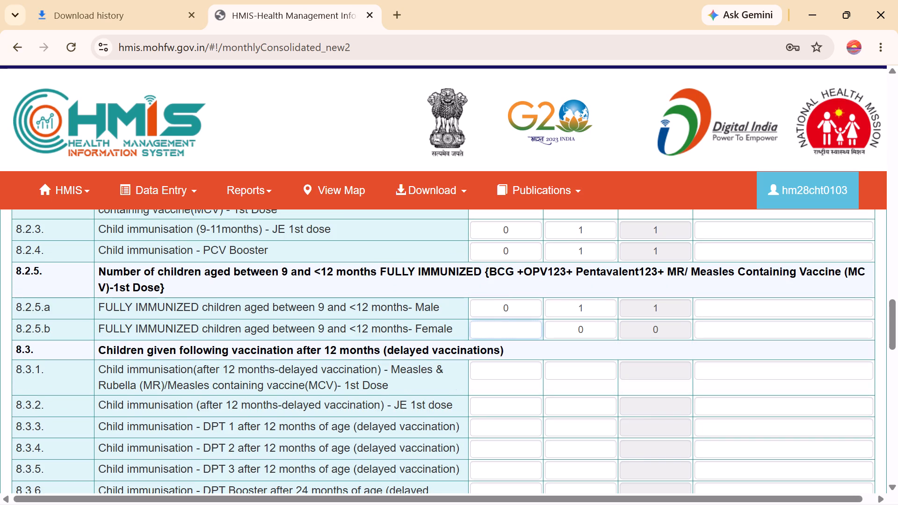
scroll(510, 372, "up", 3)
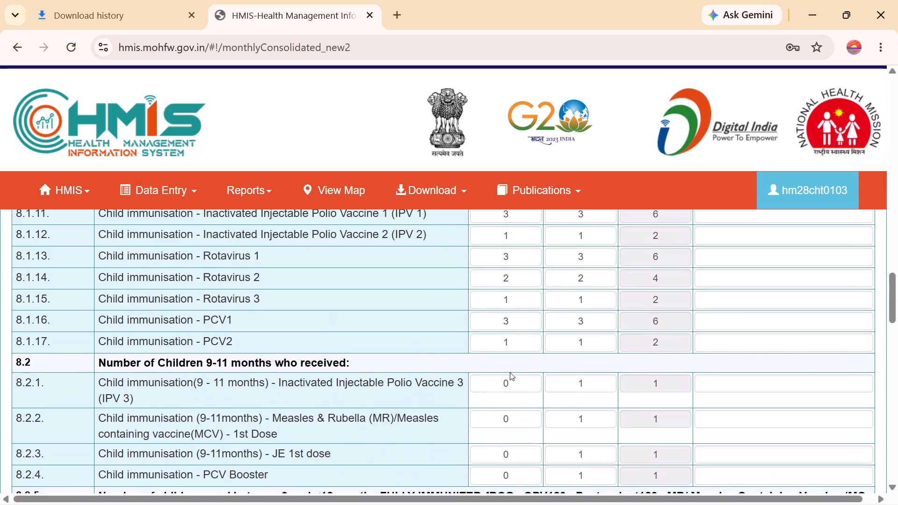
scroll(510, 372, "up", 1)
scroll(510, 372, "down", 3)
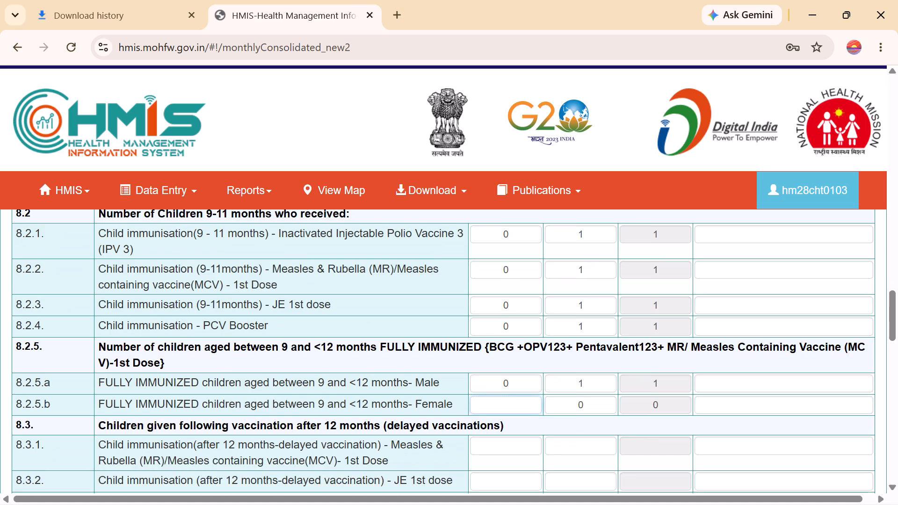
scroll(510, 372, "down", 1)
left_click(514, 333)
key("0")
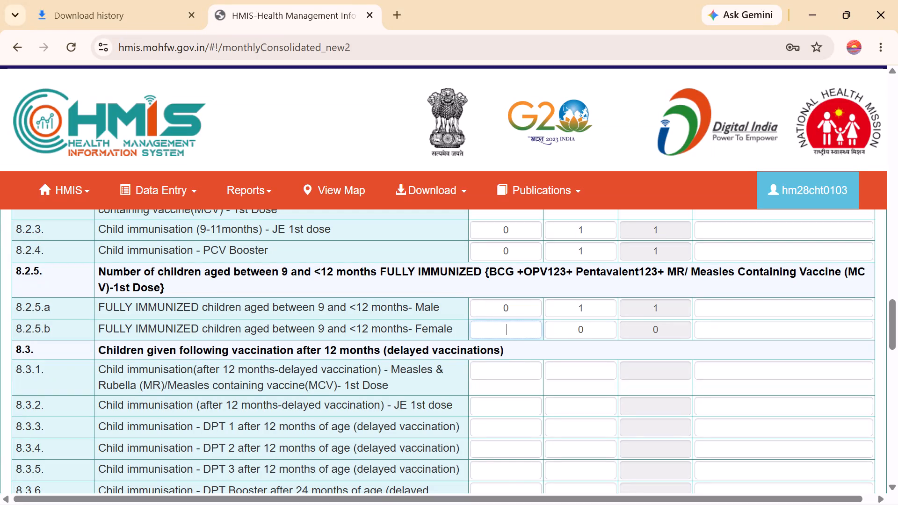
Enter 0 in-facility and outreach for the delayed MR/MCV 1st dose and JE 1st dose after 12 months (8.3.1 and 8.3.2).
scroll(527, 367, "down", 1)
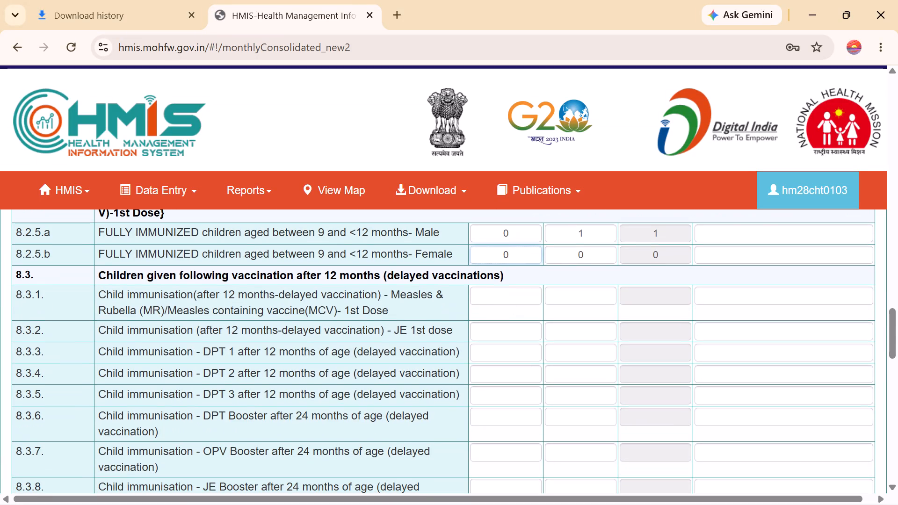
left_click(506, 300)
key("0")
left_click(587, 294)
key("0")
left_click(506, 334)
key("0")
left_click(588, 330)
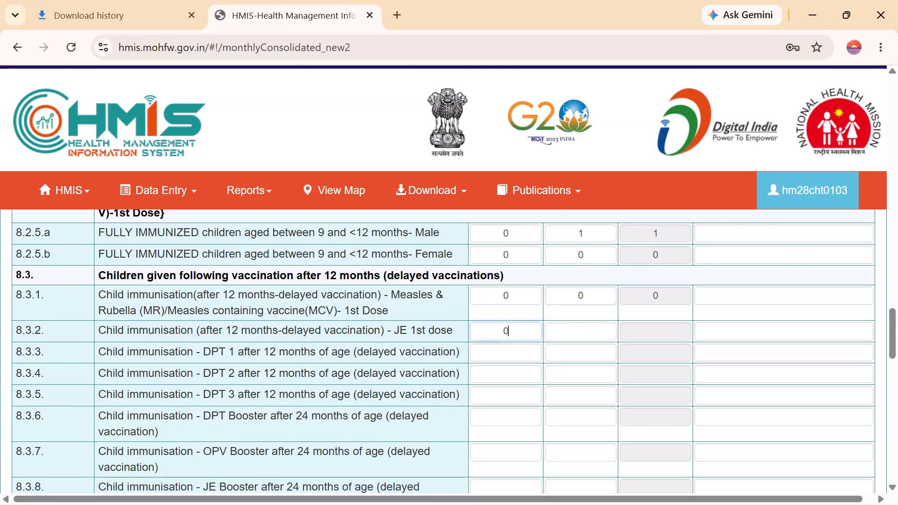
key("0")
key("0")
Enter 0 in-facility and outreach for delayed DPT 1, DPT 2 and DPT 3 after 12 months (8.3.3 to 8.3.5).
left_click(501, 360)
left_click(525, 358)
key("0")
left_click(561, 356)
key("0")
left_click(572, 353)
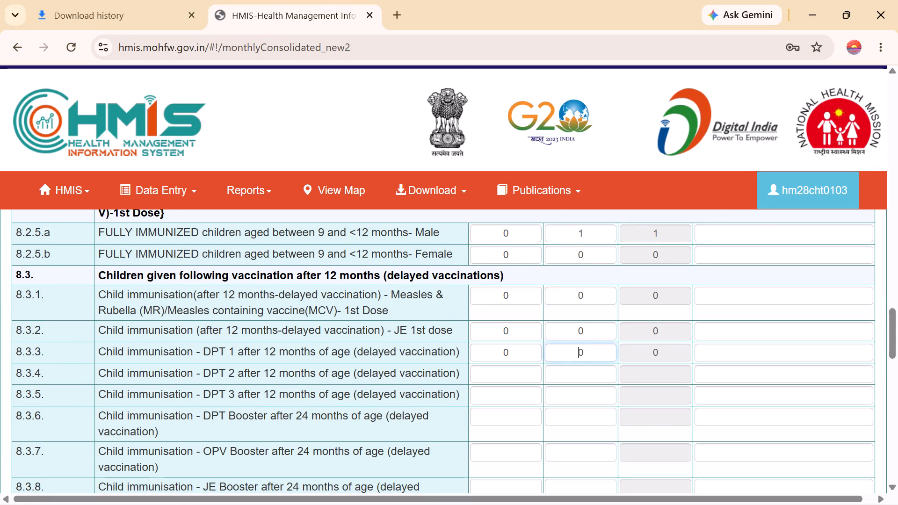
left_click(519, 373)
key("0")
left_click(586, 373)
key("0")
scroll(540, 394, "down", 1)
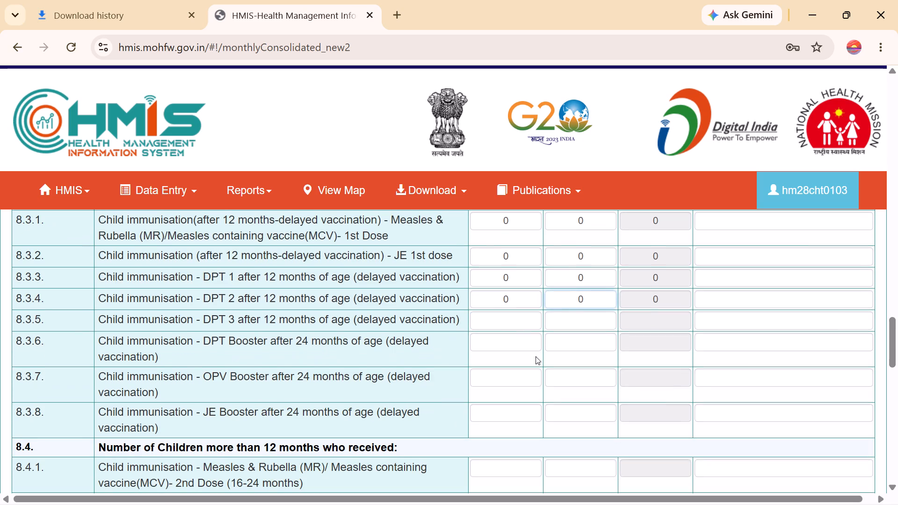
left_click(505, 324)
key("0")
left_click(579, 321)
key("0")
Enter 0 in-facility and outreach for the delayed DPT, OPV and JE Boosters after 24 months (8.3.6 to 8.3.8).
left_click(524, 345)
key("0")
left_click(559, 345)
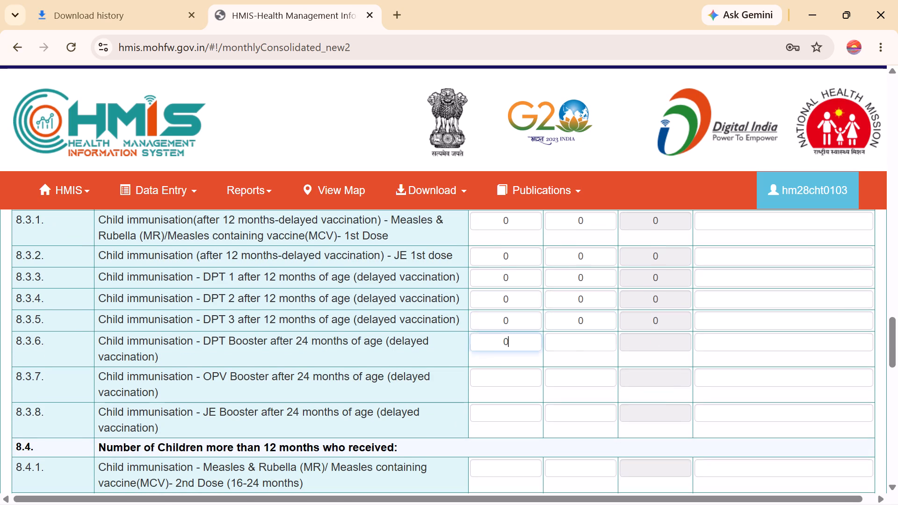
key("0")
left_click(503, 376)
key("0")
left_click(556, 375)
key("0")
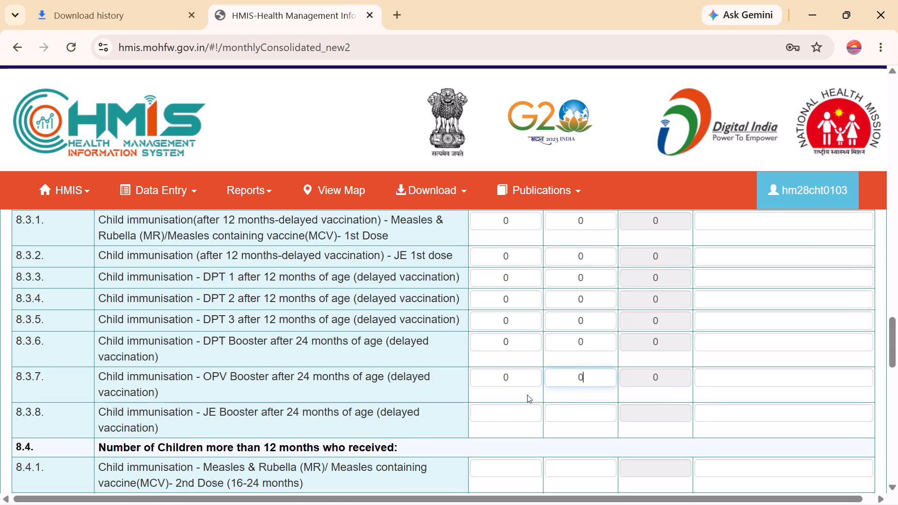
scroll(527, 395, "down", 1)
left_click(508, 335)
key("0")
left_click(584, 337)
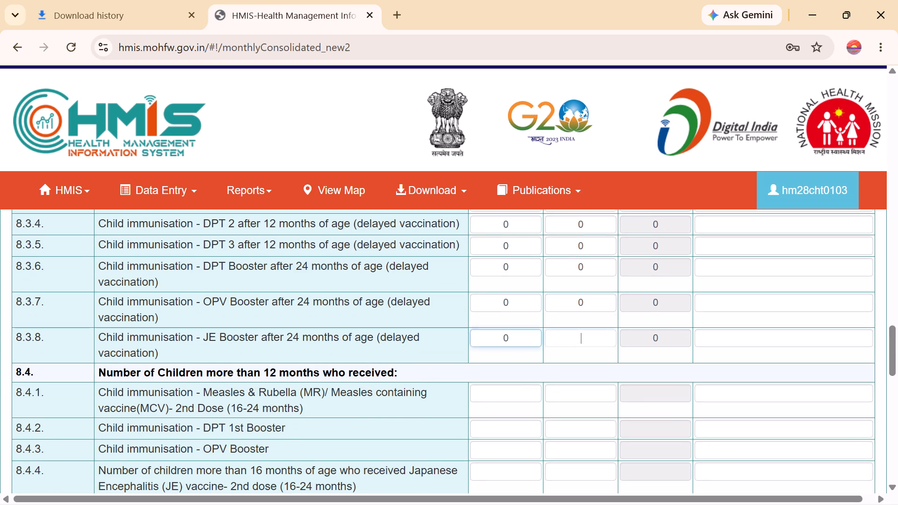
key("0")
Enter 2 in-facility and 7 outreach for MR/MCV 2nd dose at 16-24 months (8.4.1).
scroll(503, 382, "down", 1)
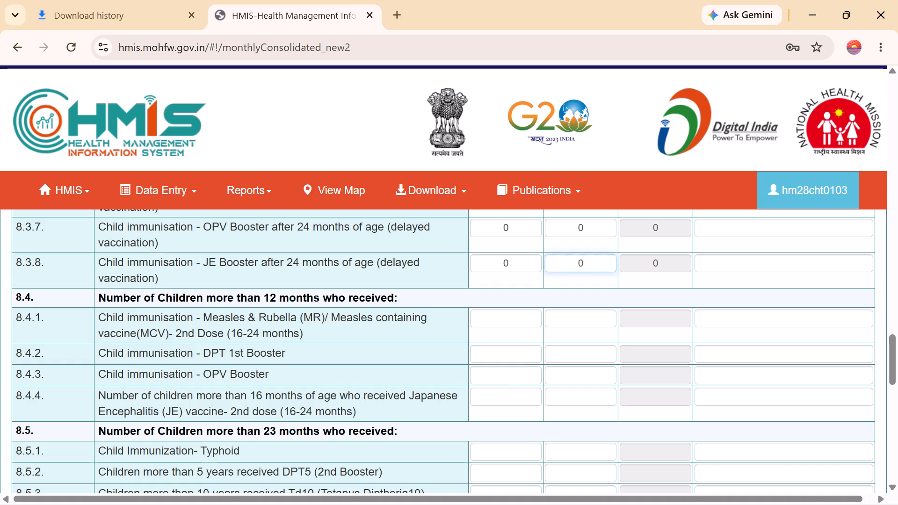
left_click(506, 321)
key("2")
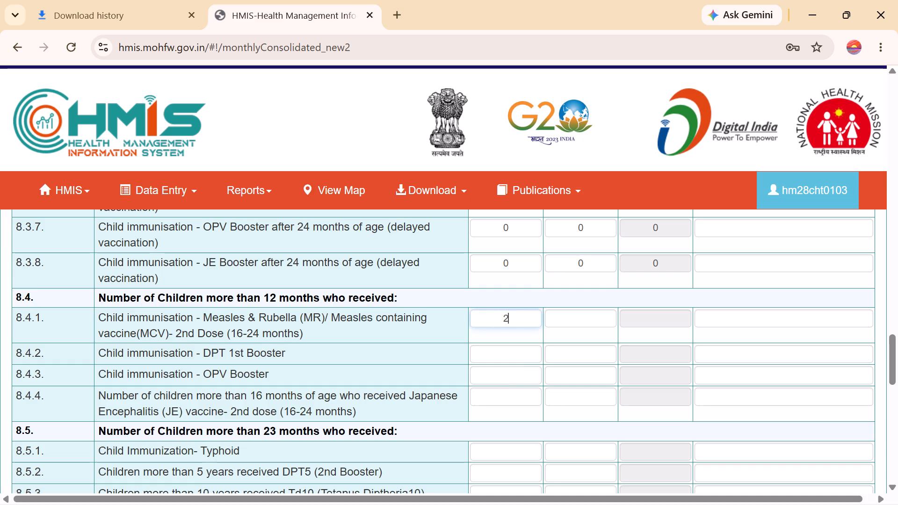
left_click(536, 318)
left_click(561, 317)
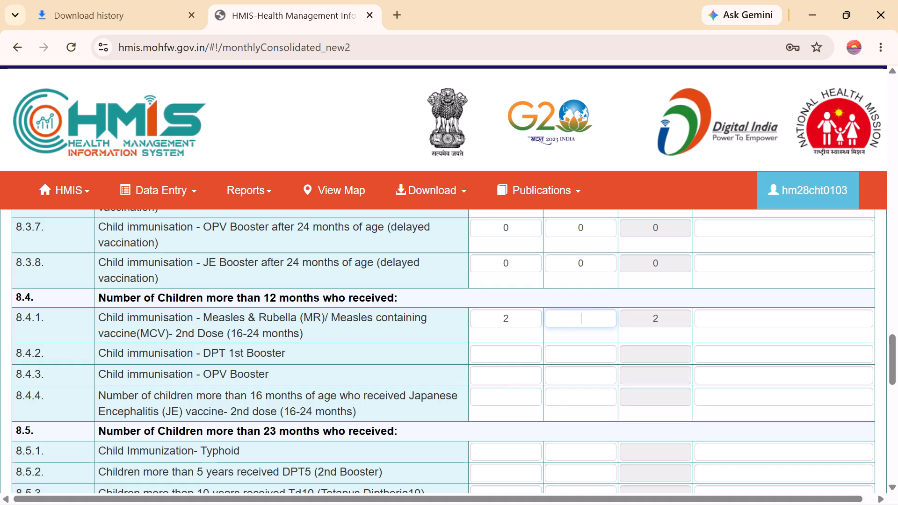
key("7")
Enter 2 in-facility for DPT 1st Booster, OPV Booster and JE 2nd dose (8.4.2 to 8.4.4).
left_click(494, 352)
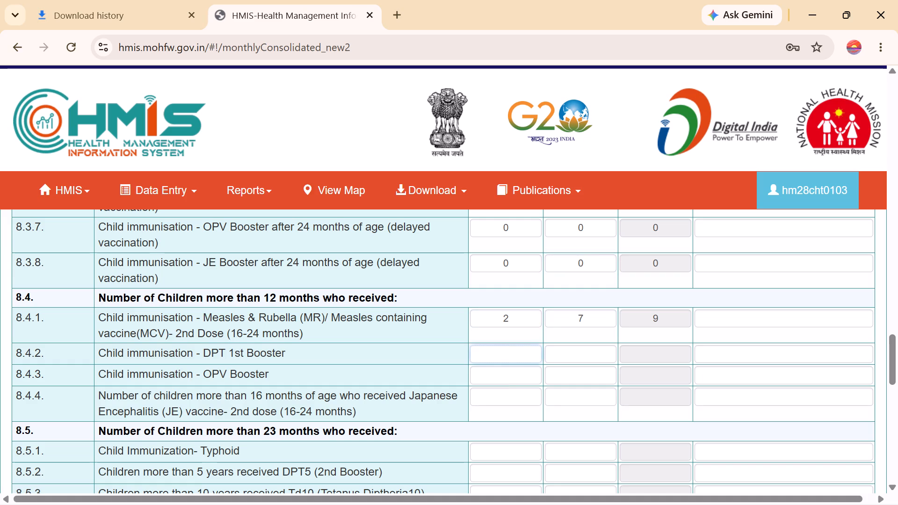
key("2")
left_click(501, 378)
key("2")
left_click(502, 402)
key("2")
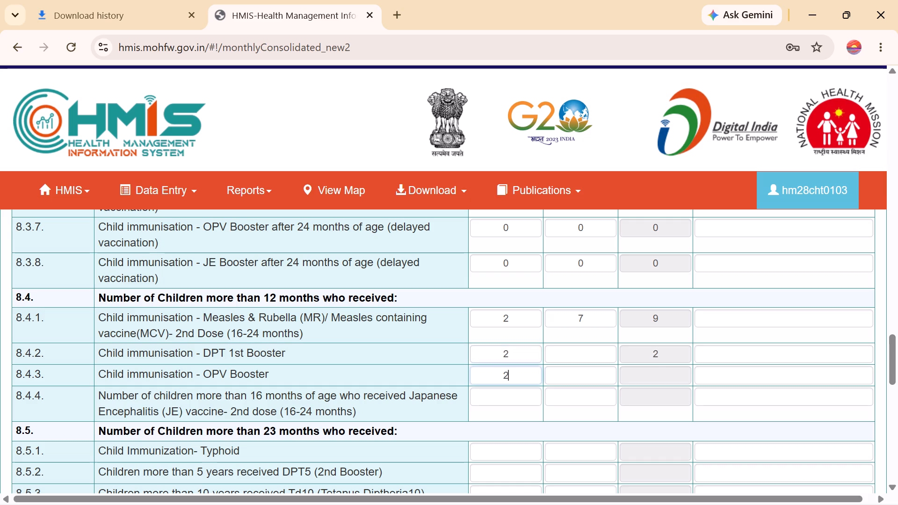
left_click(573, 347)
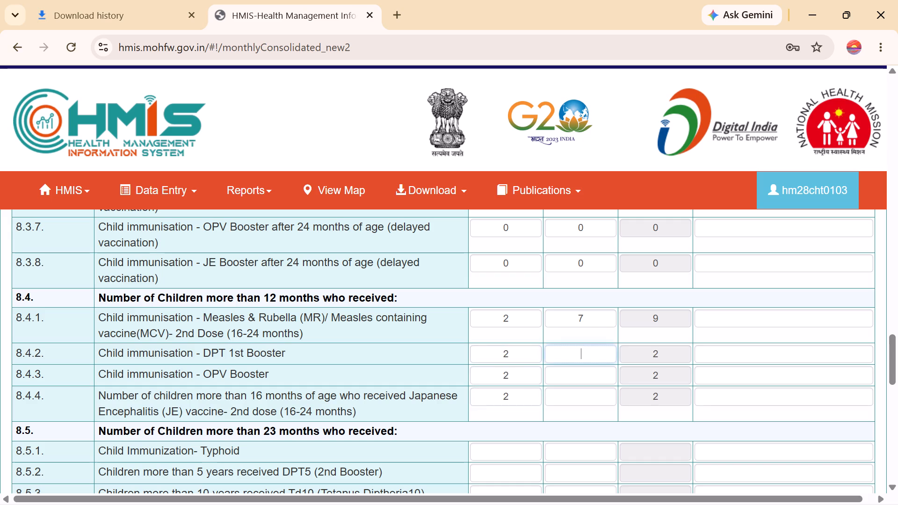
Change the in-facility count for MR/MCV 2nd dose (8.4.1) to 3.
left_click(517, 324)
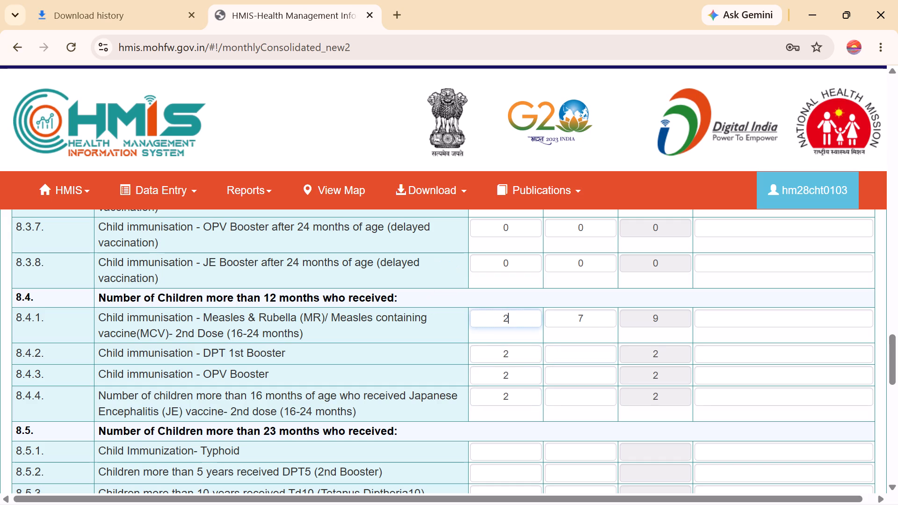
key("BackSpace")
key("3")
Set MR/MCV 2nd dose at 16-24 months (8.4.1) to 4 in-facility and 5 outreach.
left_click(580, 319)
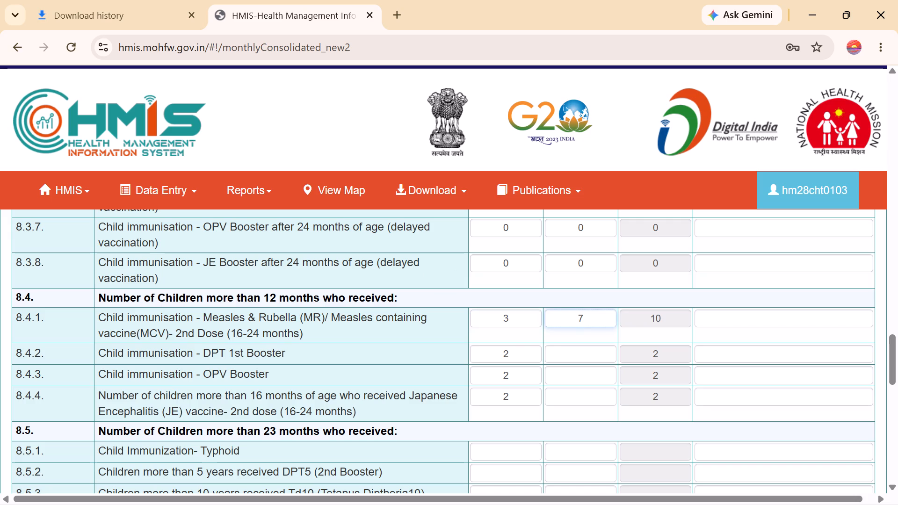
left_click(589, 319)
key("BackSpace")
left_click(530, 322)
key("BackSpace")
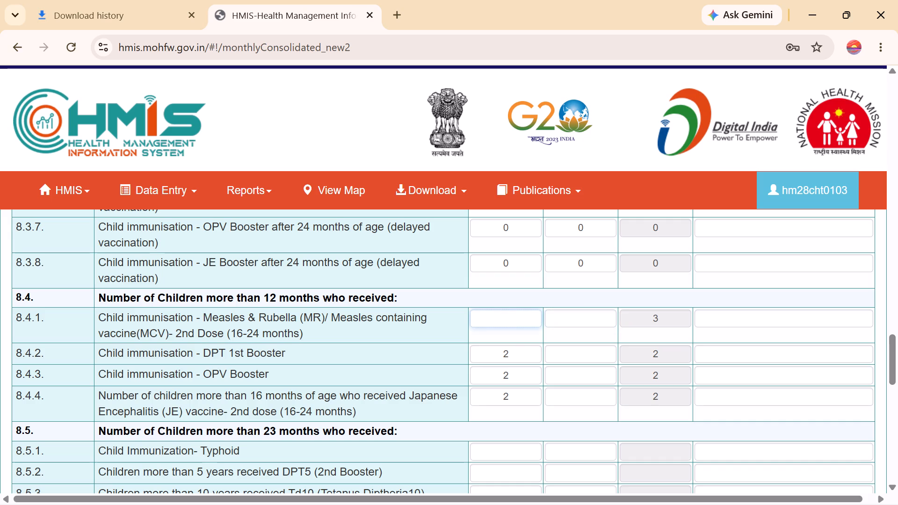
key("4")
left_click(590, 323)
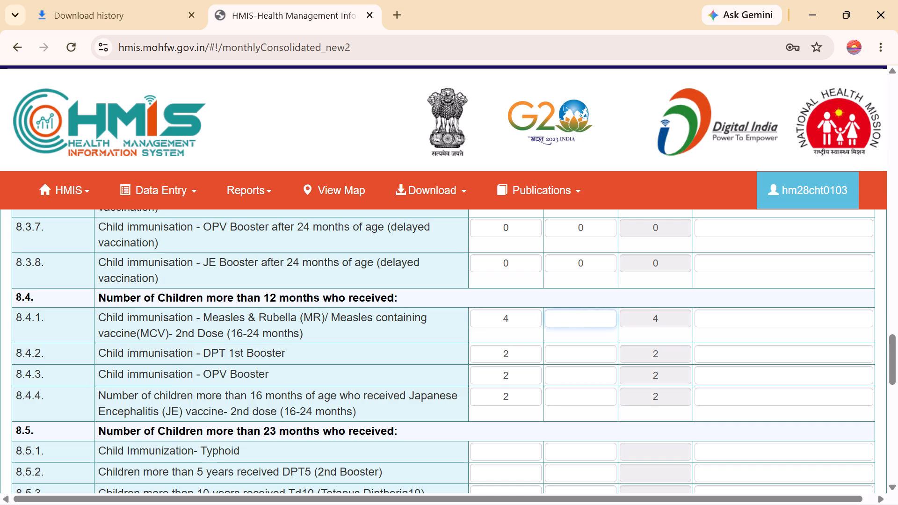
key("5")
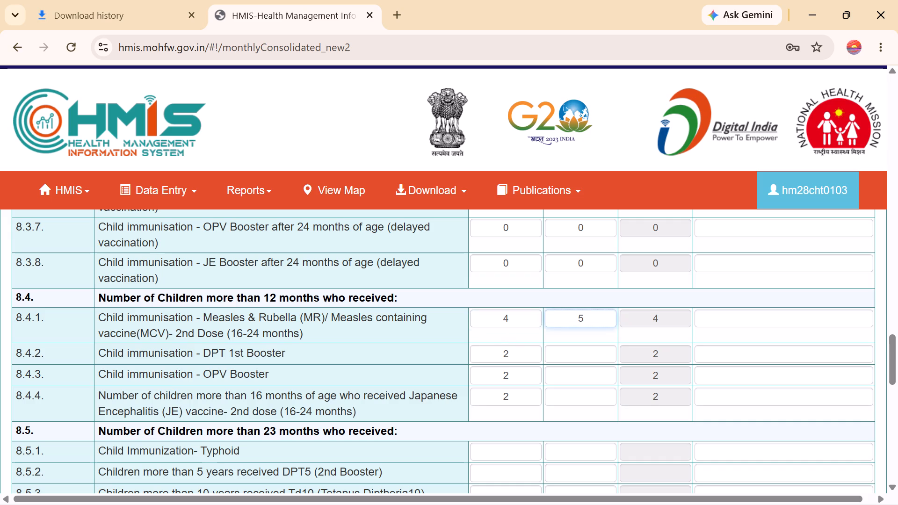
Replace the in-facility counts for DPT 1st Booster, OPV Booster and JE 2nd dose (8.4.2 to 8.4.4) with 4 each.
left_click(513, 354)
key("BackSpace")
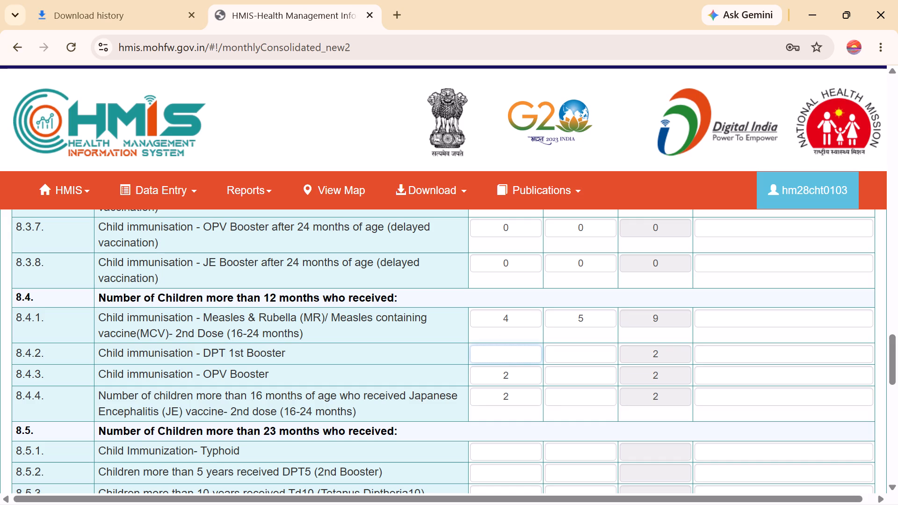
left_click(511, 373)
key("BackSpace")
left_click(510, 404)
key("BackSpace")
left_click(505, 353)
key("4")
left_click(502, 387)
key("4")
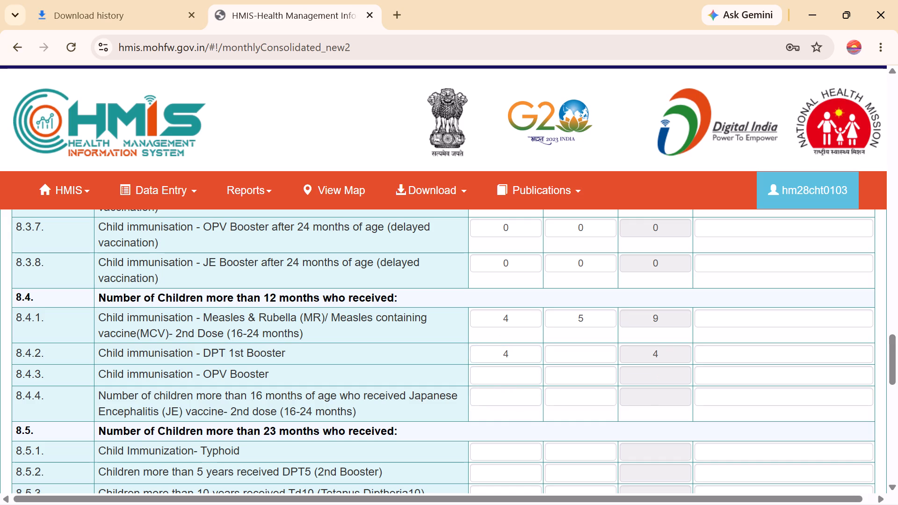
left_click(504, 380)
key("4")
left_click(505, 401)
key("4")
Enter 5 outreach for each of DPT 1st Booster, OPV Booster and JE 2nd dose (8.4.2 to 8.4.4).
left_click(578, 347)
key("5")
left_click(579, 368)
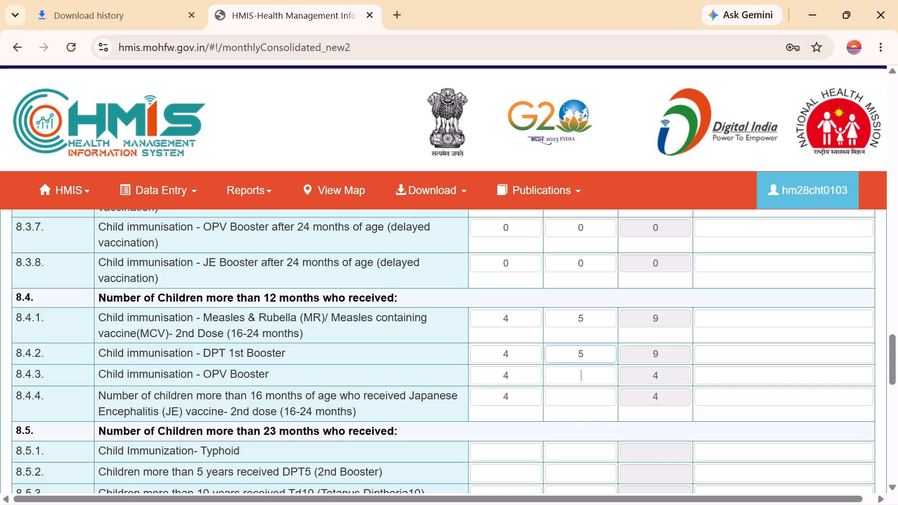
key("5")
left_click(572, 404)
key("5")
Enter 5 in-facility and 5 outreach for Typhoid immunization of children more than 23 months (8.5.1).
scroll(559, 413, "down", 1)
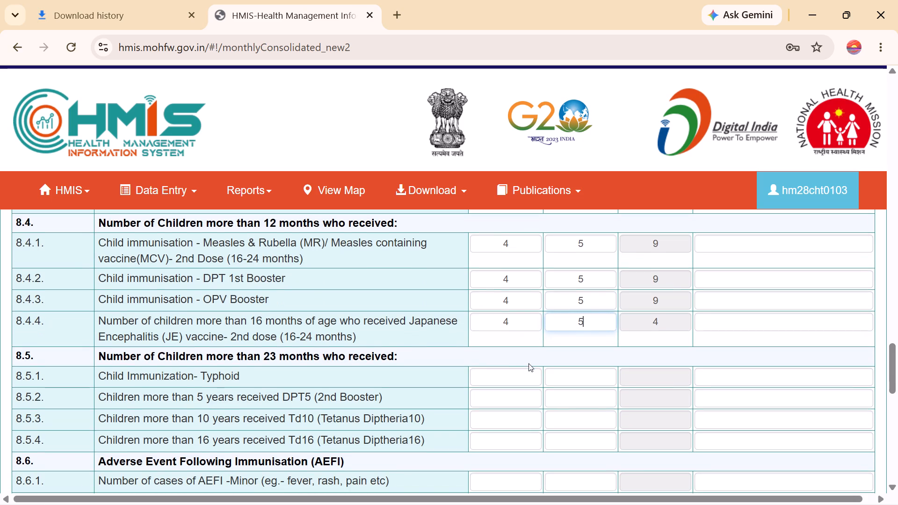
left_click(504, 377)
key("5")
left_click_drag(553, 377, 542, 395)
key("5")
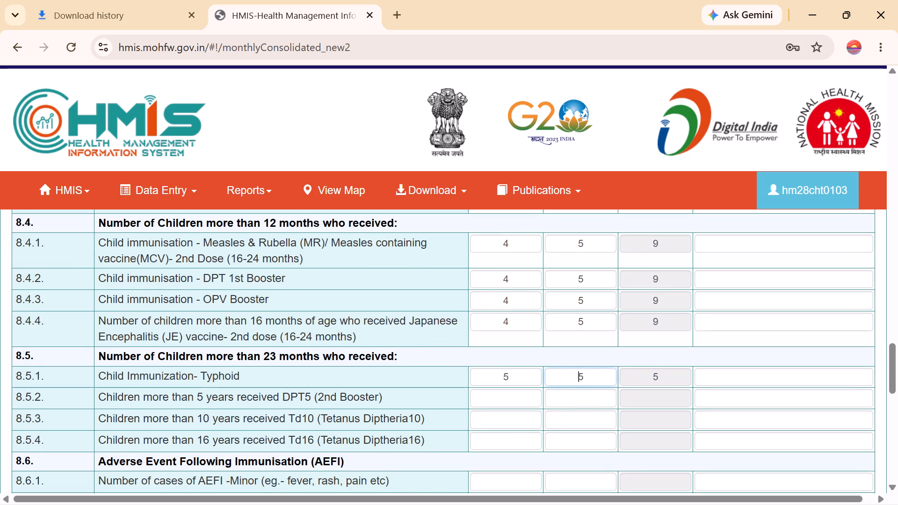
left_click_drag(542, 395, 506, 403)
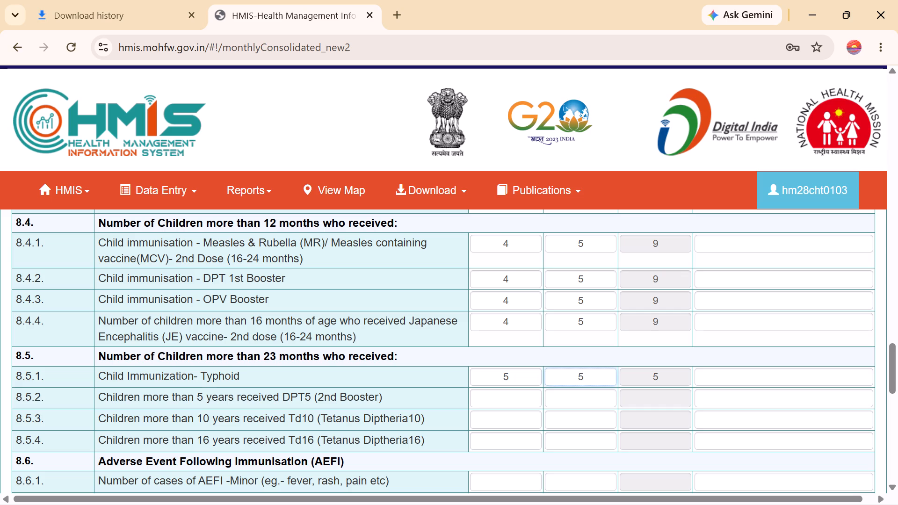
scroll(502, 342, "down", 1)
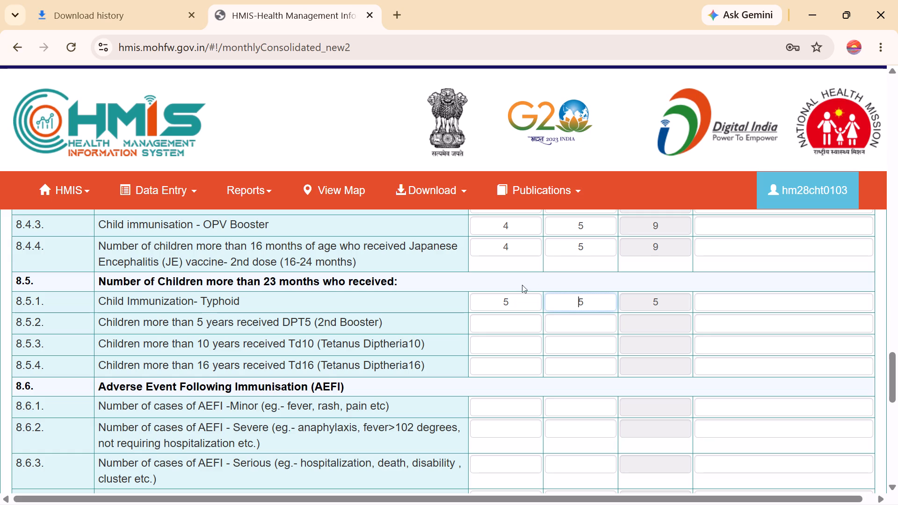
Replace the Typhoid immunization counts (8.5.1) with 0 in-facility and 0 outreach.
left_click(520, 310)
key("BackSpace")
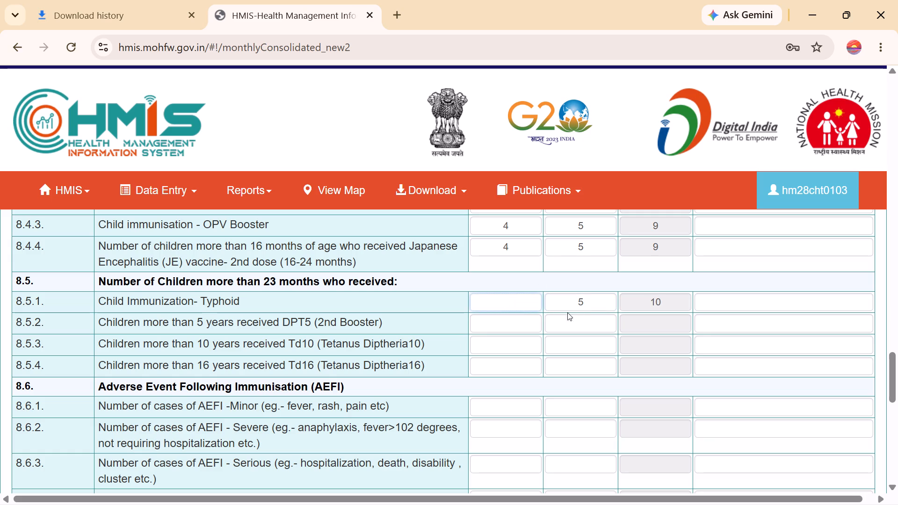
left_click(603, 309)
key("BackSpace")
left_click(514, 306)
key("0")
left_click(554, 303)
key("0")
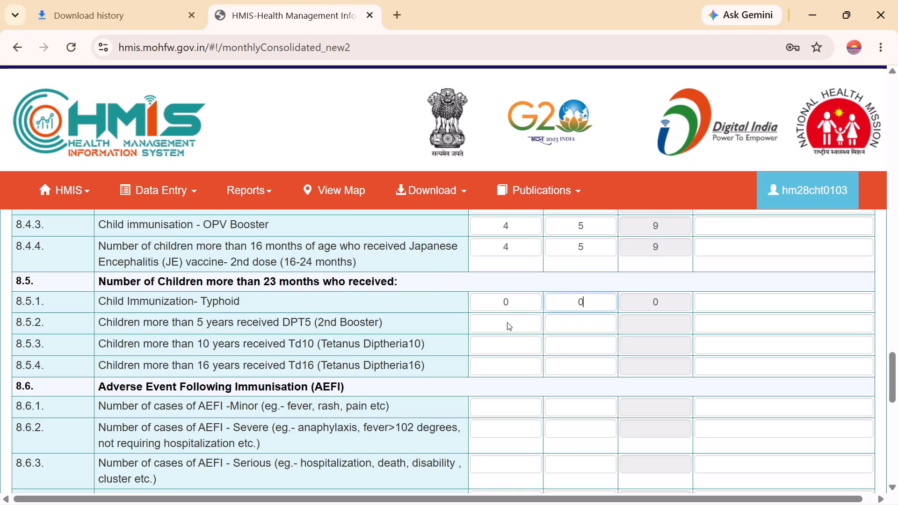
Enter 0 in-facility and 0 outreach for each of DPT5 2nd Booster, Td10 and Td16 (8.5.2 to 8.5.4).
left_click(498, 325)
key("0")
left_click_drag(538, 325, 568, 325)
key("0")
key("0")
left_click(505, 343)
key("0")
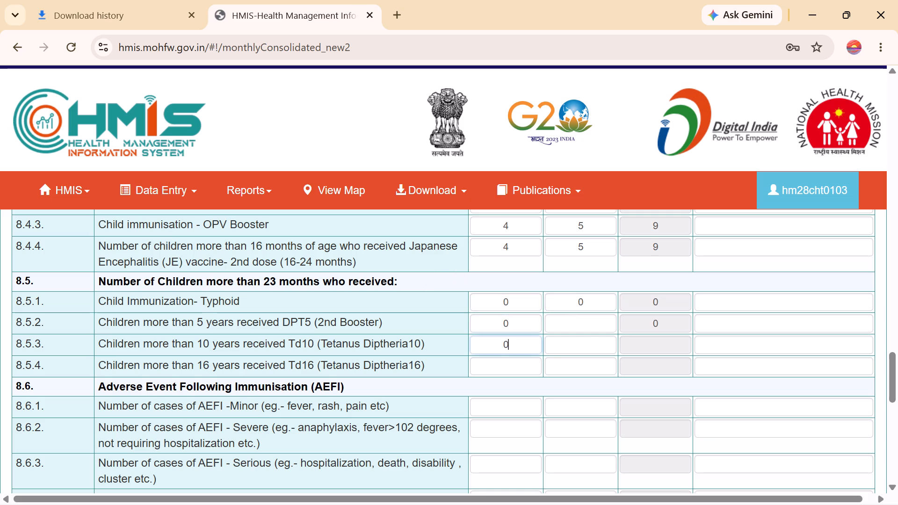
left_click(591, 322)
key("0")
left_click(588, 342)
key("0")
left_click(496, 364)
key("0")
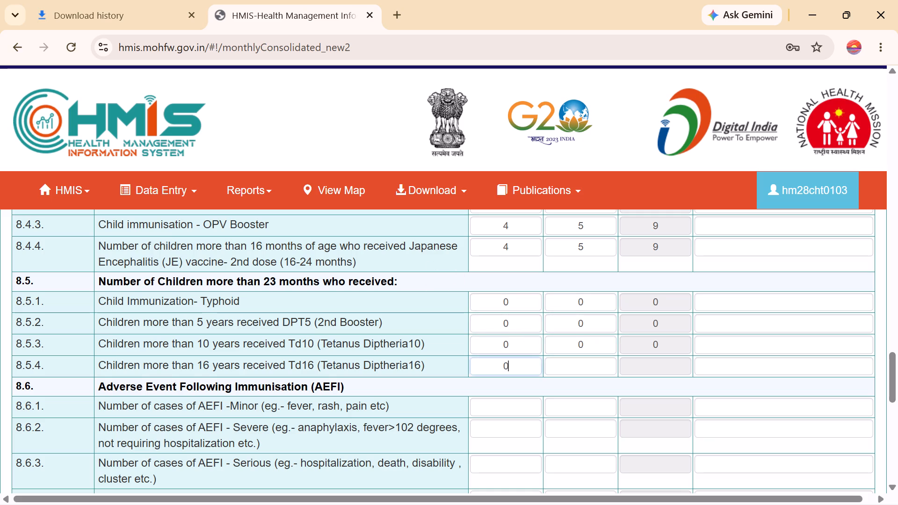
left_click(575, 362)
key("0")
Enter 0 in-facility for minor AEFI cases (8.6.1).
scroll(570, 380, "down", 2)
left_click(506, 262)
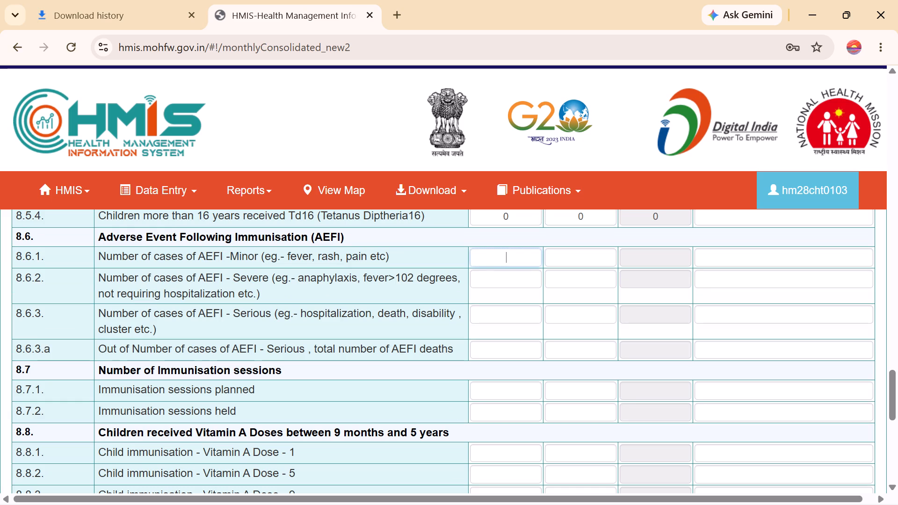
key("0")
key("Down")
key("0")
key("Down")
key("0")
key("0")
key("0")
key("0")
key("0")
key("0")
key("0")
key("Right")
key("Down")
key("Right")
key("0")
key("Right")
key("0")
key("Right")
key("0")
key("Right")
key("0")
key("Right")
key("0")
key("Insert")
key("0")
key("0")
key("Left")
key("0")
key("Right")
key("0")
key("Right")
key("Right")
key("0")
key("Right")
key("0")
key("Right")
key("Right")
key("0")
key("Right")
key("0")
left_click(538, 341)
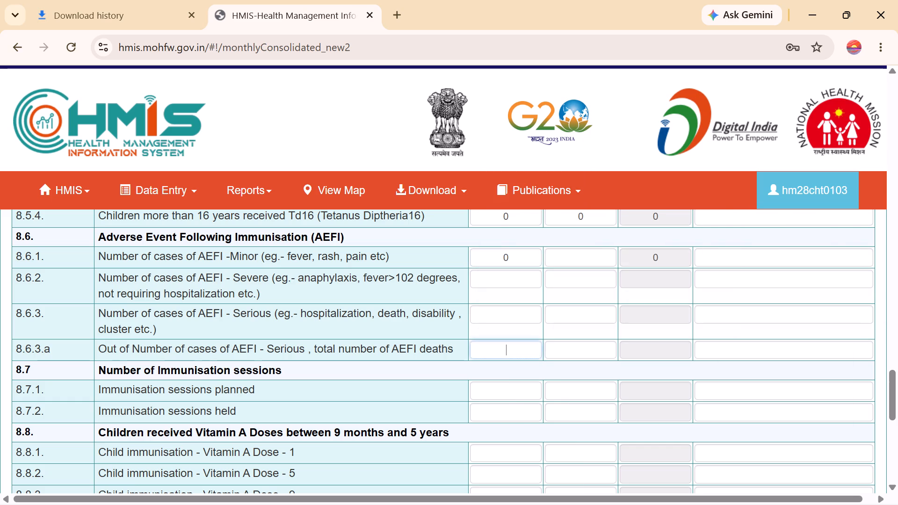
Enter 0 outreach for minor AEFI cases (8.6.1) and 0 in-facility and 0 outreach for severe AEFI cases (8.6.2).
left_click(579, 261)
key("0")
left_click(514, 282)
key("0")
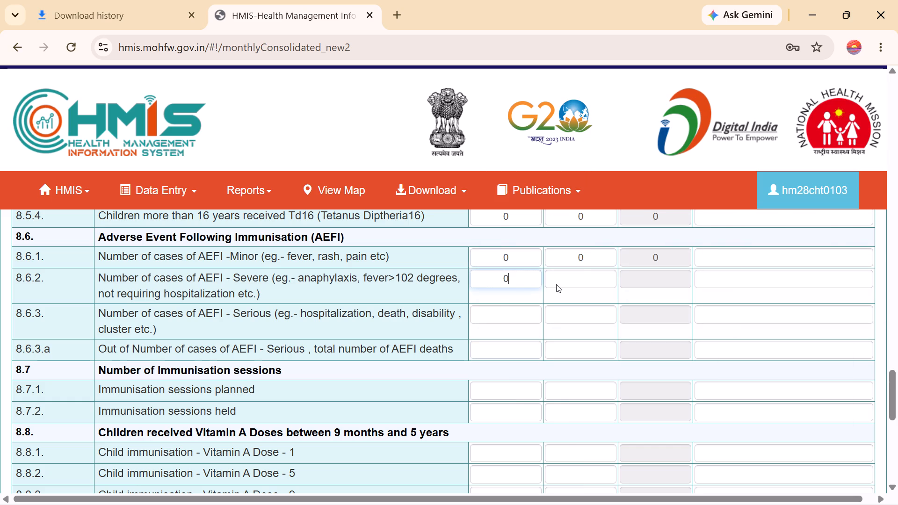
left_click(556, 284)
key("0")
Enter 0 in-facility and 0 outreach for serious AEFI cases (8.6.3), and 0 in-facility for AEFI deaths (8.6.3.a).
left_click(483, 310)
key("0")
left_click(590, 319)
key("0")
left_click(512, 342)
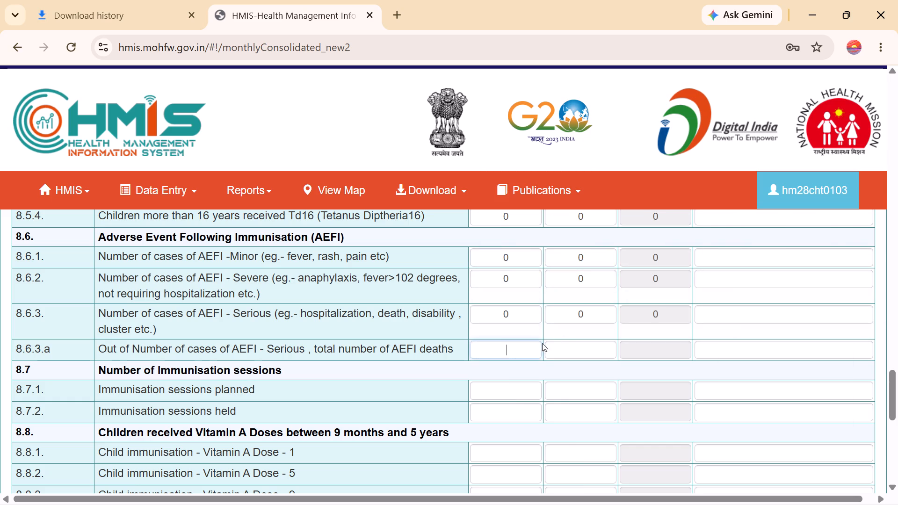
key("0")
left_click(572, 346)
Enter 2 in-facility and 2 outreach for both immunisation sessions planned and held (8.7.1 and 8.7.2).
scroll(565, 354, "down", 2)
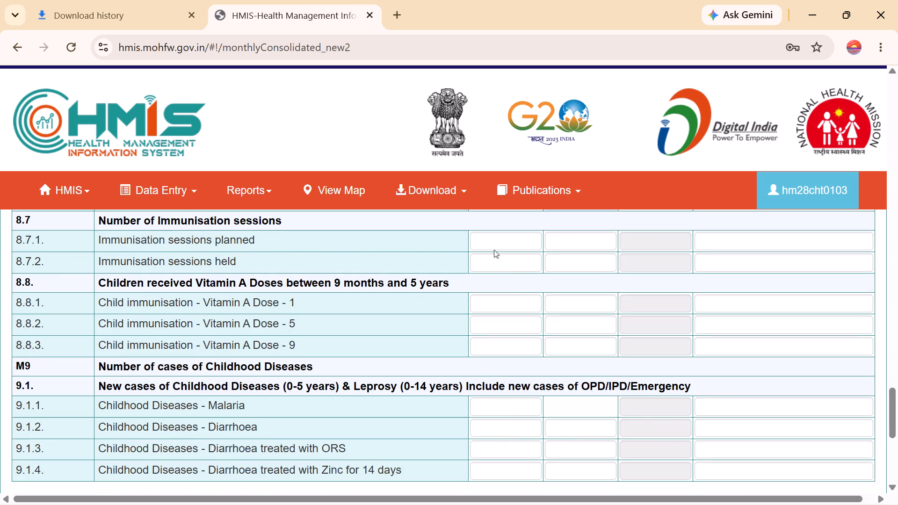
left_click(493, 247)
key("2")
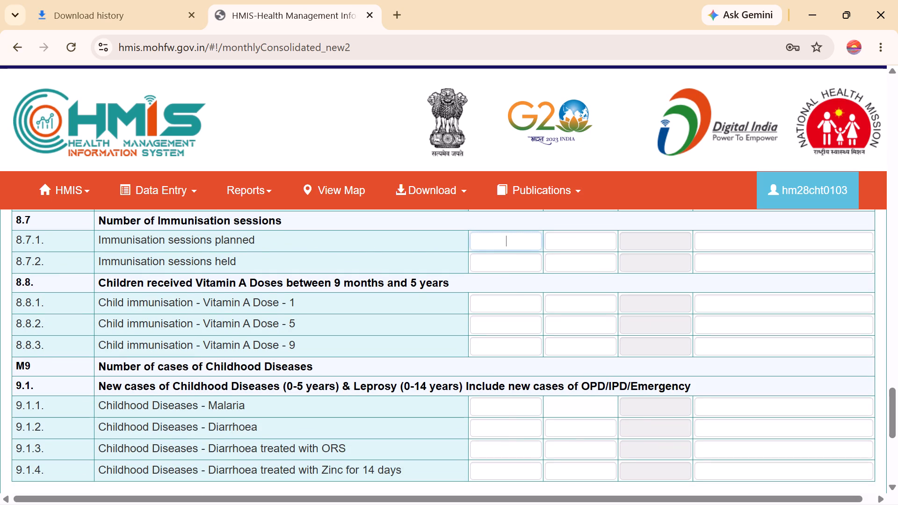
left_click(568, 244)
key("2")
left_click(506, 269)
key("2")
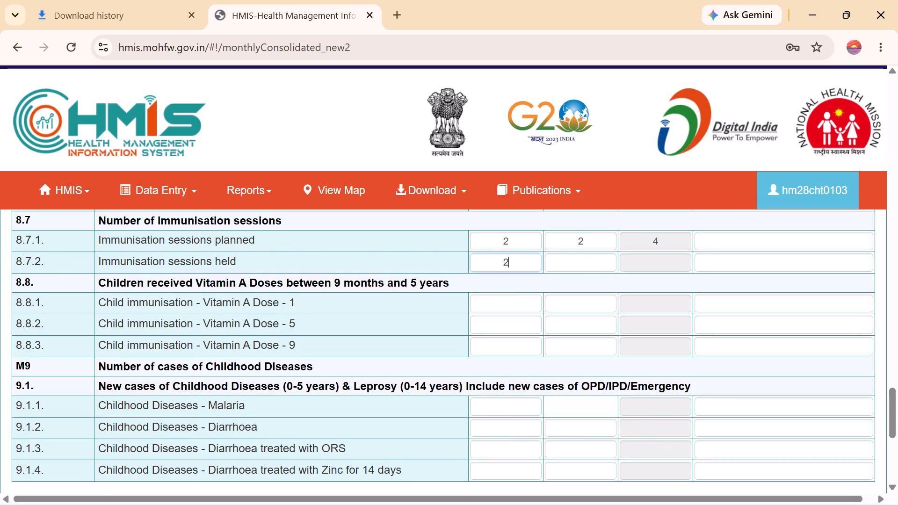
left_click(587, 264)
key("2")
Enter 0 in-facility and 1 outreach for Vitamin A Dose 1 (8.8.1).
left_click(501, 303)
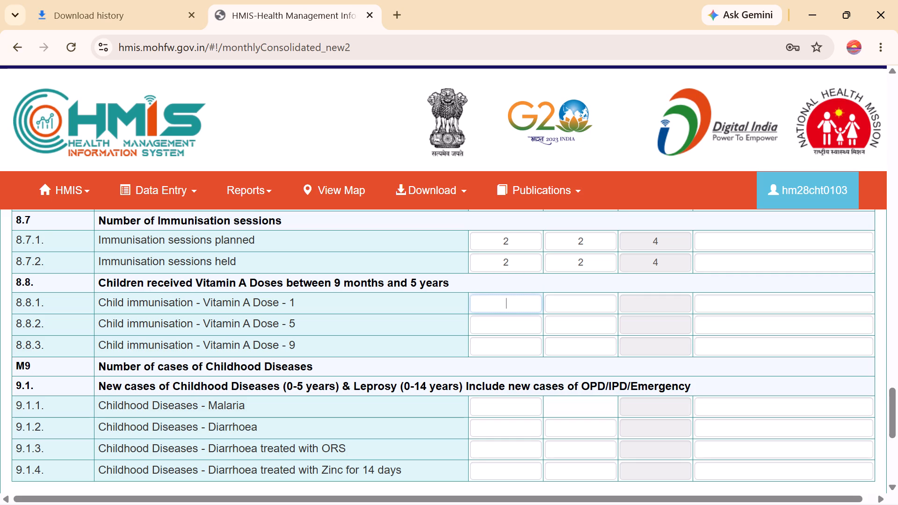
left_click(520, 303)
key("0")
left_click(574, 305)
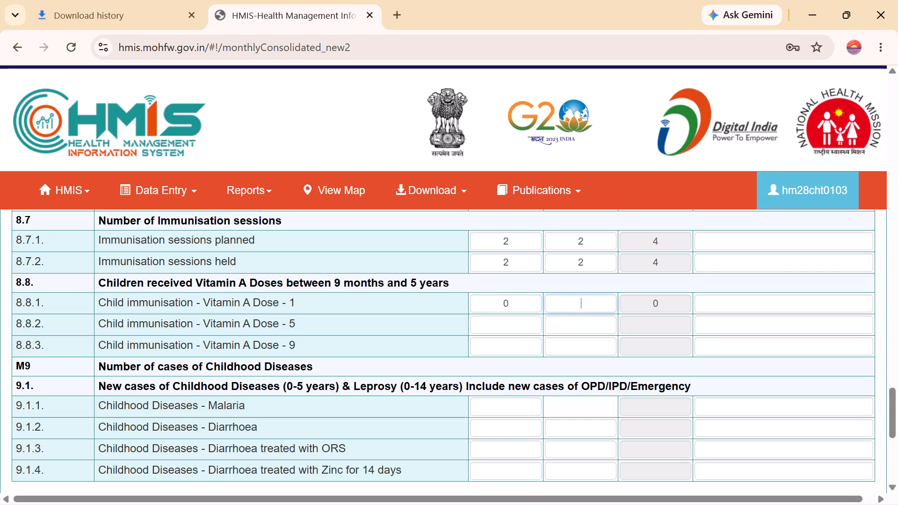
key("1")
Set Vitamin A Dose 5 (8.8.2) to 1 in-facility and 6 outreach.
left_click(498, 330)
key("0")
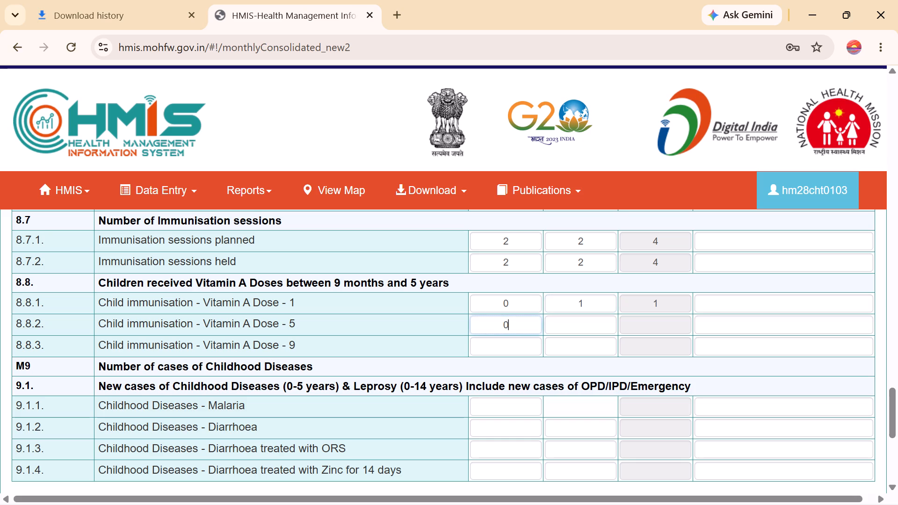
left_click(536, 326)
key("BackSpace")
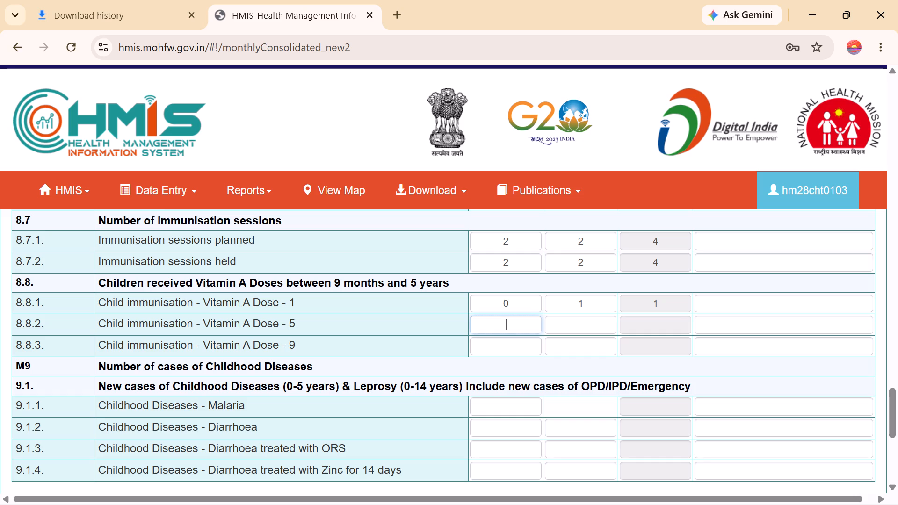
left_click(495, 327)
key("1")
left_click(590, 330)
key("6")
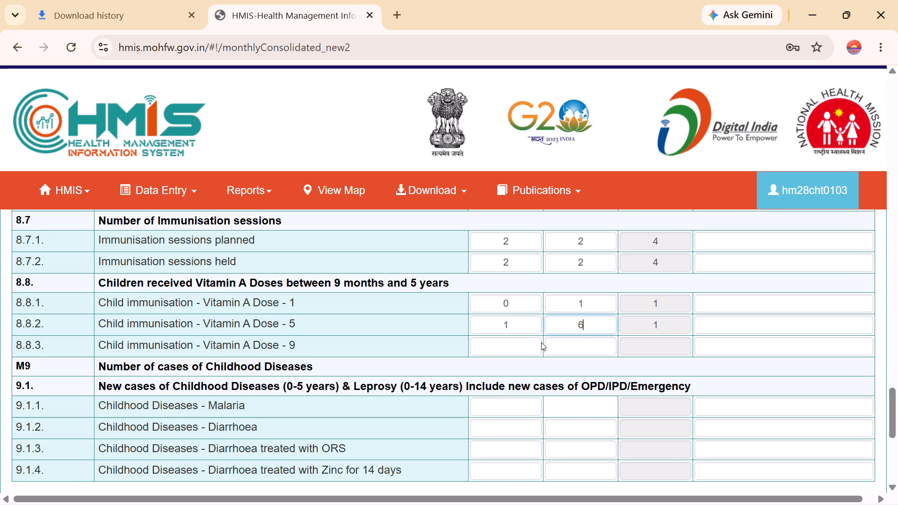
Enter 0 in-facility and 4 outreach for Vitamin A Dose 9 (8.8.3).
left_click(521, 345)
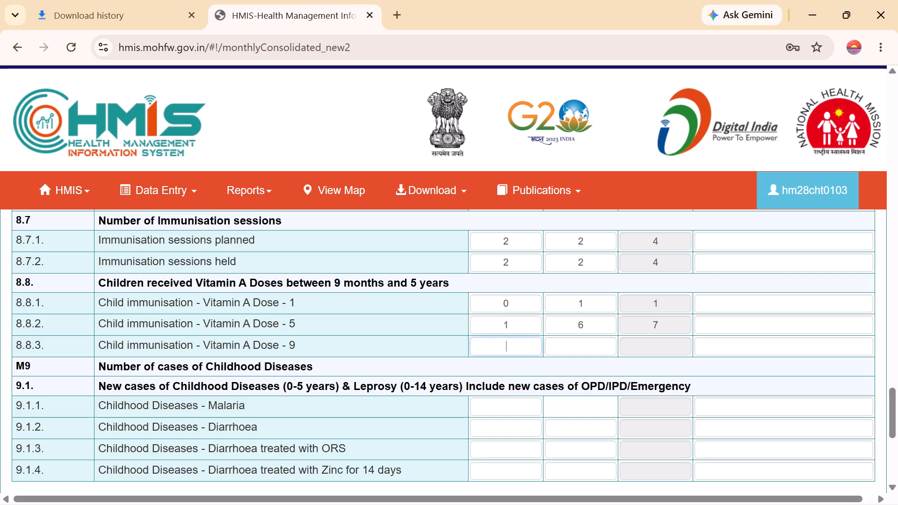
key("0")
left_click_drag(566, 337, 567, 344)
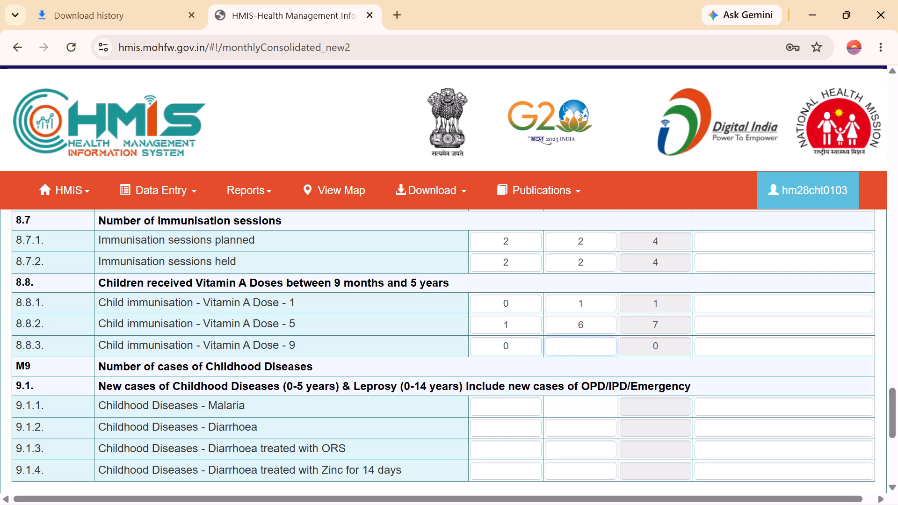
key("4")
Enter 0 in-facility for childhood Malaria (9.1.1), and 0 in-facility and 0 outreach for each Diarrhoea row (9.1.2 to 9.1.4).
scroll(569, 348, "down", 1)
left_click(522, 332)
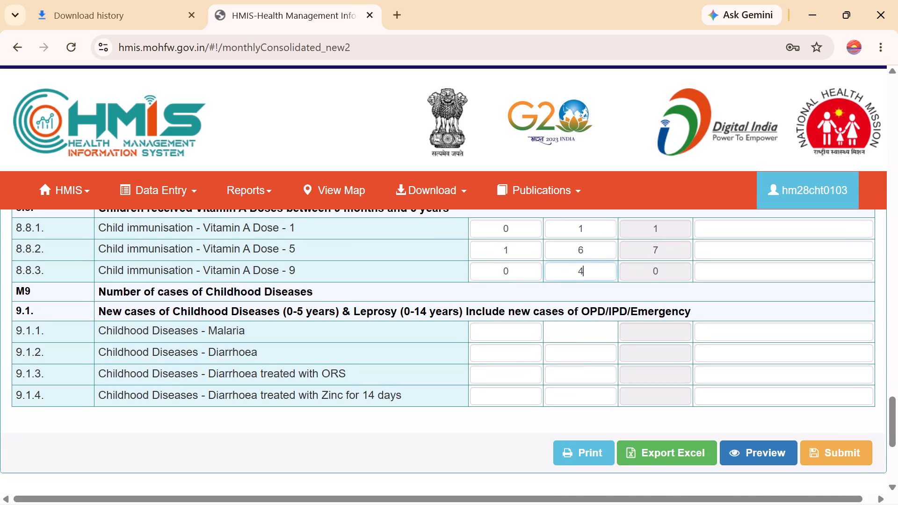
key("0")
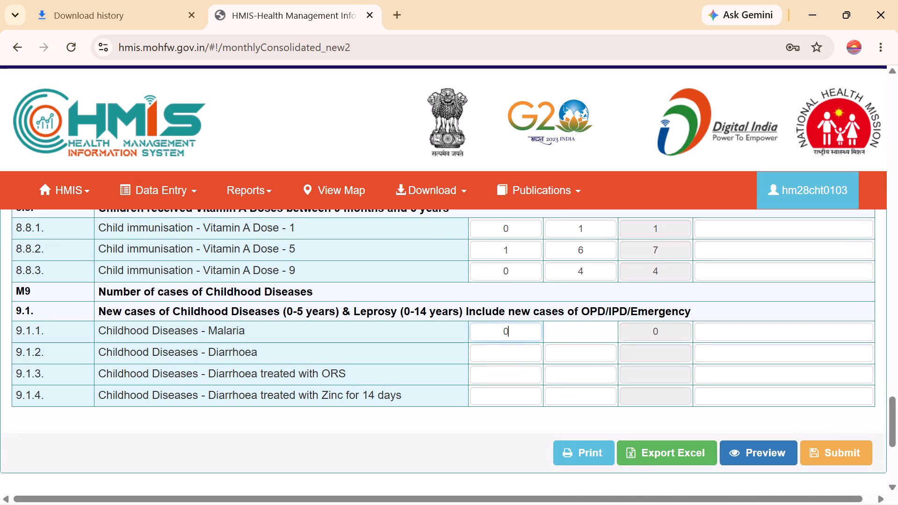
left_click(500, 355)
key("0")
left_click_drag(505, 376, 568, 356)
key("0")
left_click(569, 355)
key("0")
key("0")
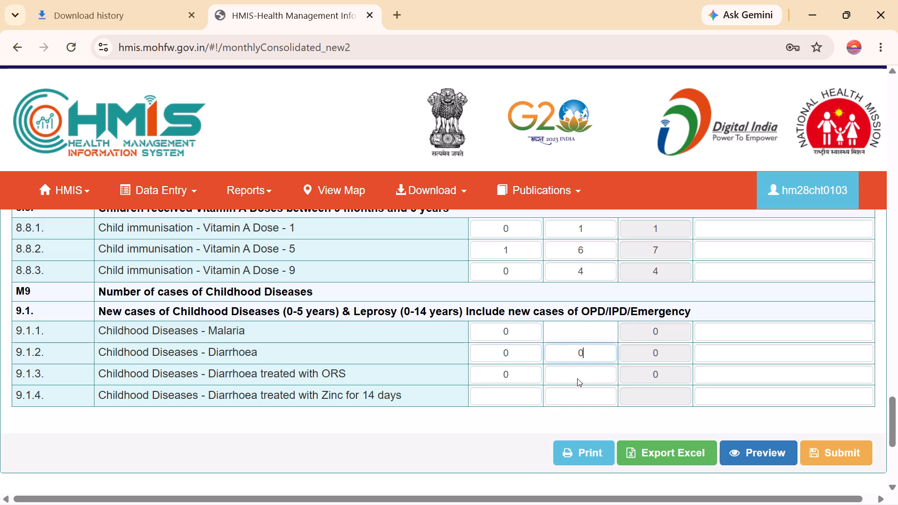
left_click(578, 375)
key("0")
left_click_drag(571, 388, 566, 405)
key("0")
left_click(490, 397)
key("0")
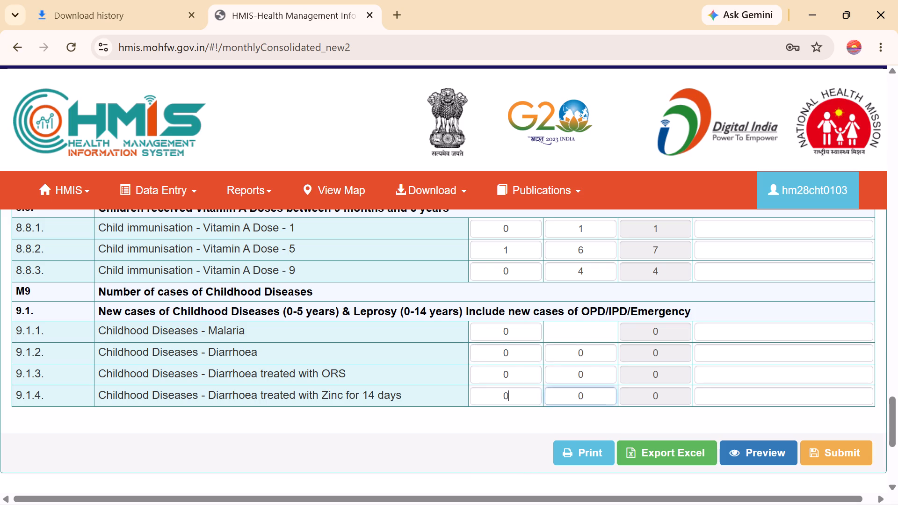
Submit the Part-A M5-M9 data and confirm that it has been entered correctly.
left_click(842, 454)
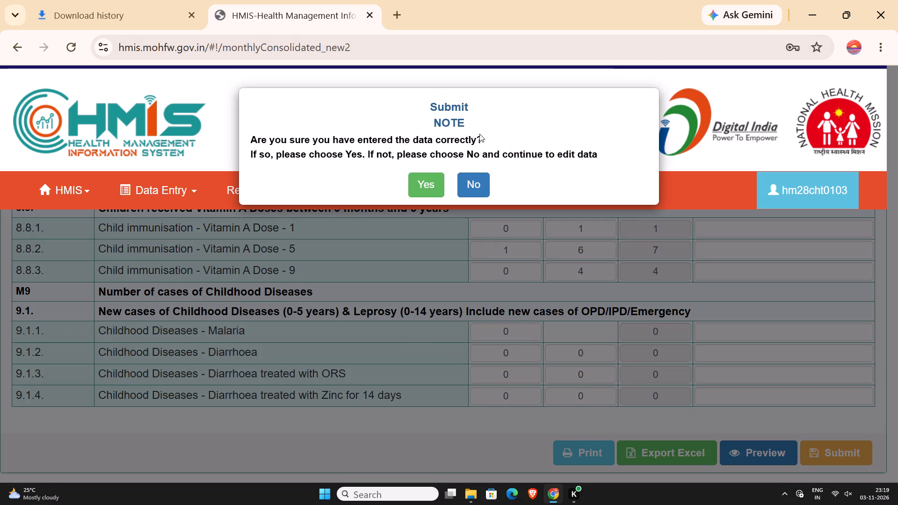
left_click(430, 187)
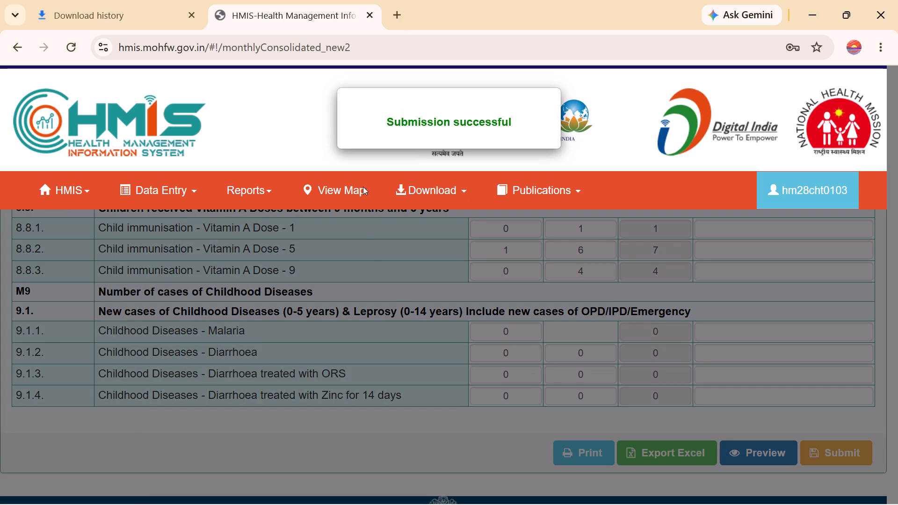
Open the Part-B M10-M11 section of the Oct-2026 form.
scroll(427, 325, "up", 19)
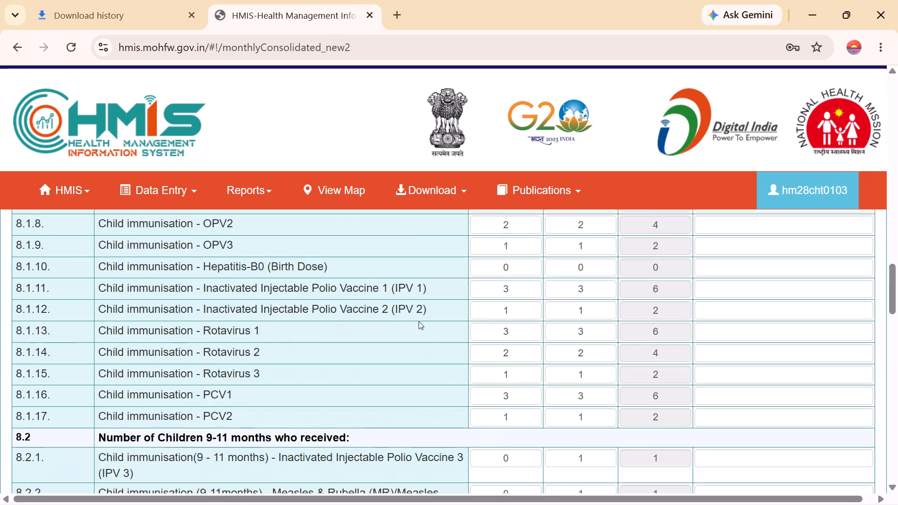
scroll(419, 321, "up", 20)
left_click(201, 416)
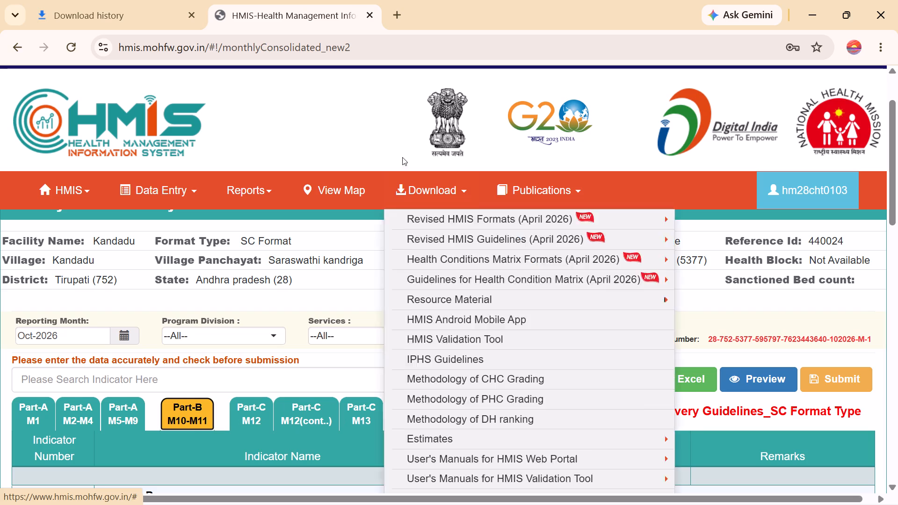
Enter 0 in-facility and 0 outreach for each Malaria Rapid Diagnostic Test row (10.1.1.a to 10.1.1.d).
scroll(326, 295, "down", 2)
scroll(500, 415, "down", 1)
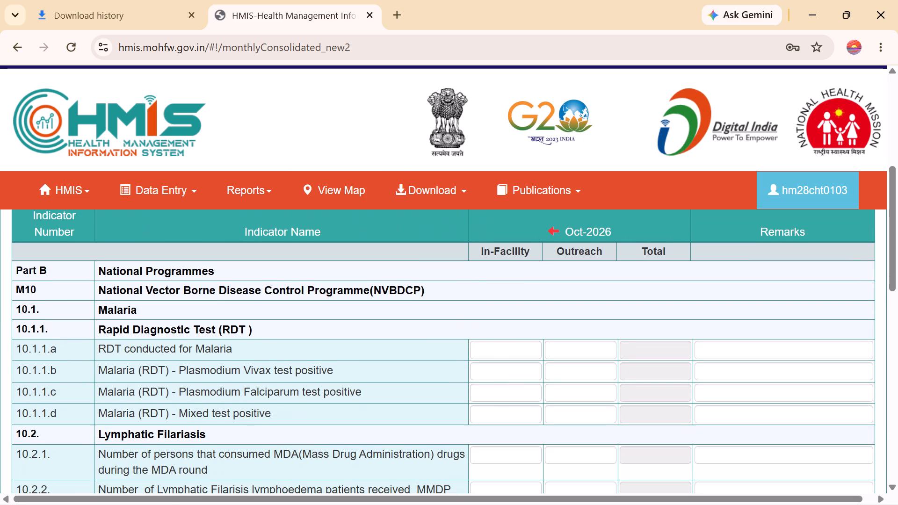
left_click(523, 352)
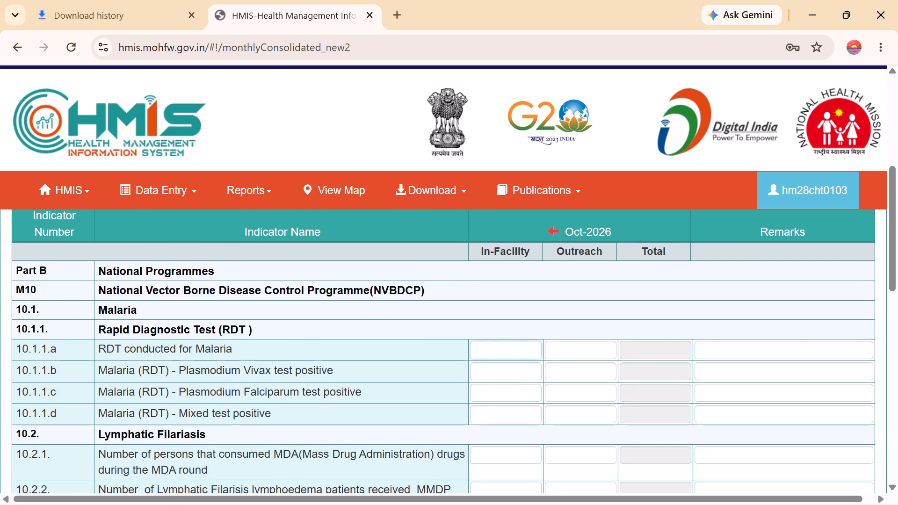
key("0")
left_click(554, 349)
key("0")
left_click(507, 364)
key("0")
left_click(561, 367)
key("0")
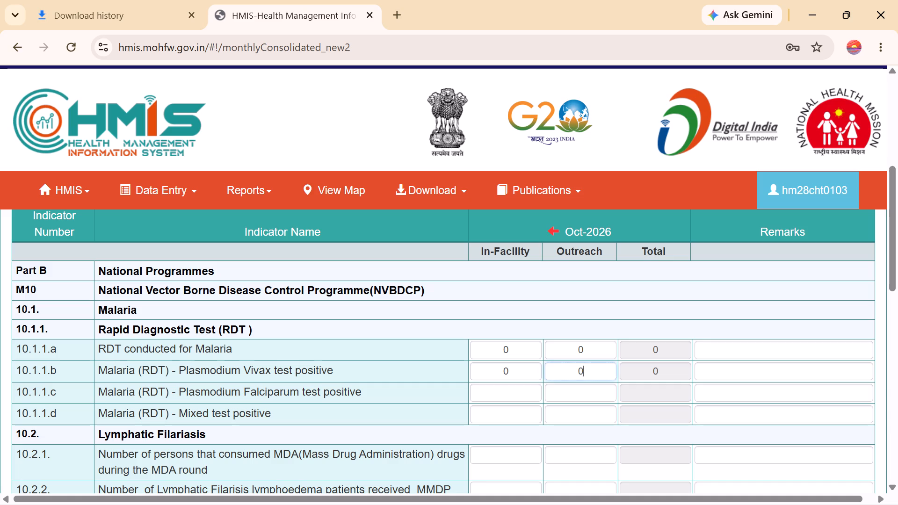
left_click(511, 388)
key("0")
left_click(587, 401)
key("0")
left_click(520, 418)
key("0")
left_click(588, 413)
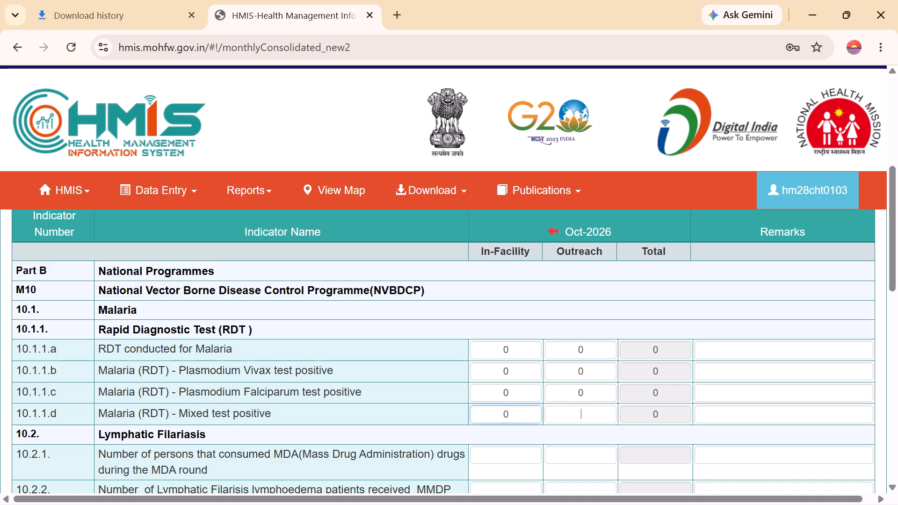
key("0")
Enter 0 in-facility and 0 outreach for both Lymphatic Filariasis rows (10.2.1 and 10.2.2).
scroll(564, 410, "down", 2)
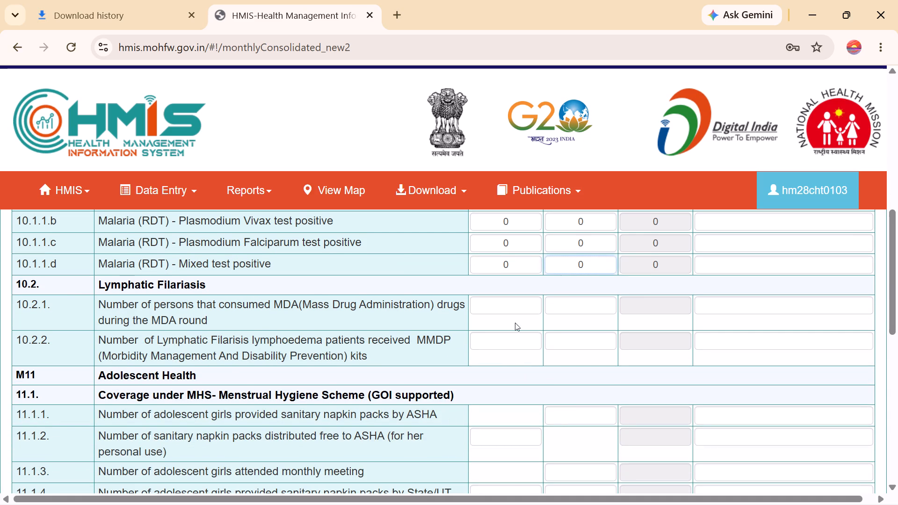
left_click(501, 299)
key("0")
left_click(573, 299)
key("0")
left_click(492, 335)
key("0")
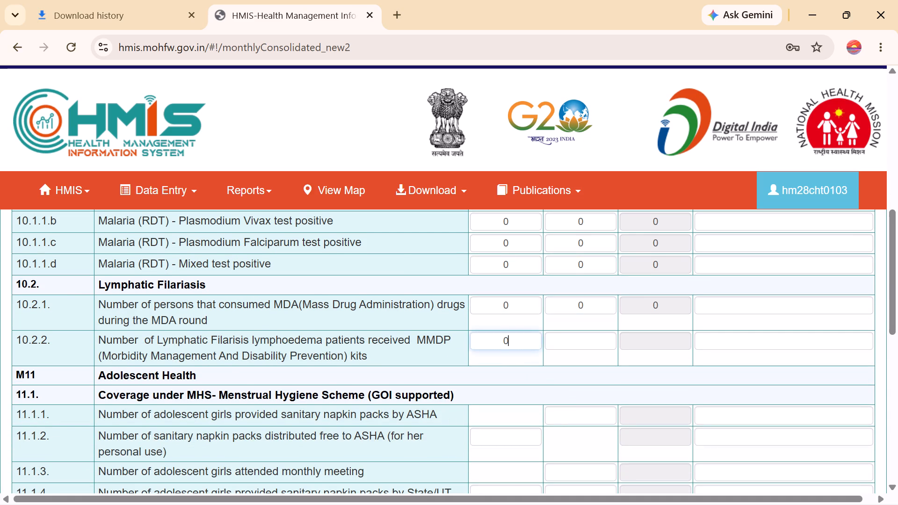
left_click(586, 336)
key("0")
Fill the Menstrual Hygiene Scheme rows with 0: outreach for 11.1.1 and 11.1.3, in-facility for 11.1.2, both columns for 11.1.4.
scroll(555, 351, "down", 1)
left_click(511, 339)
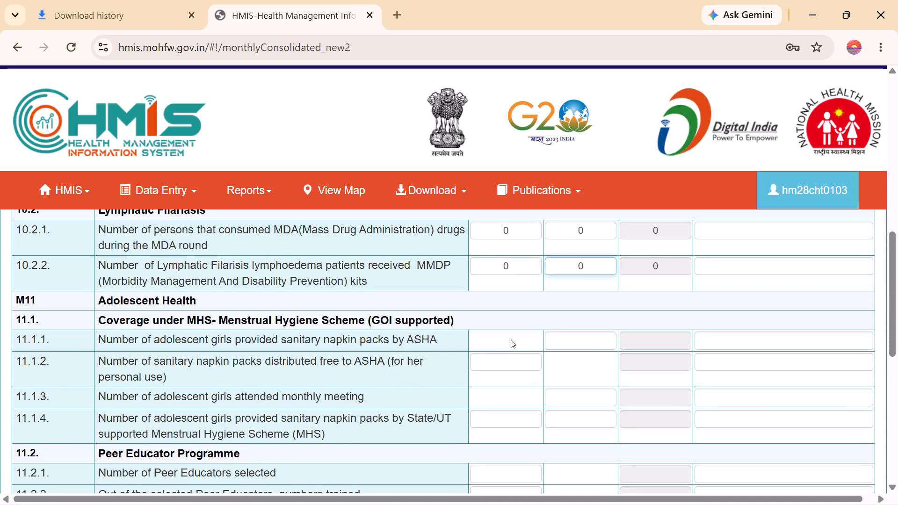
key("0")
left_click(573, 341)
key("0")
left_click(521, 362)
key("0")
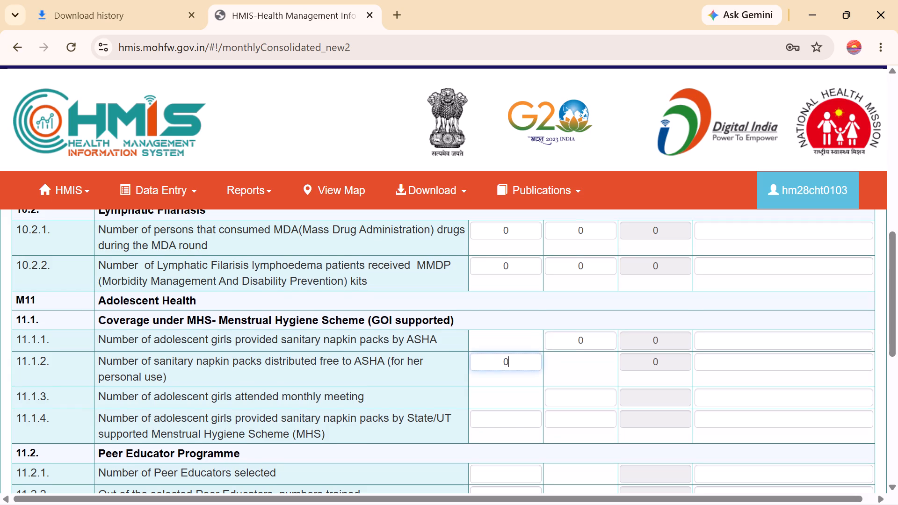
scroll(534, 362, "down", 1)
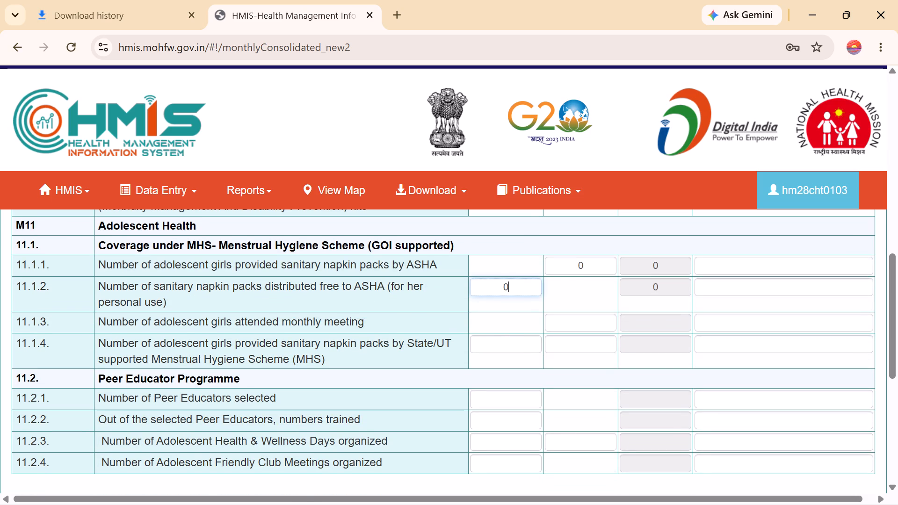
left_click(512, 343)
key("0")
left_click(564, 346)
key("0")
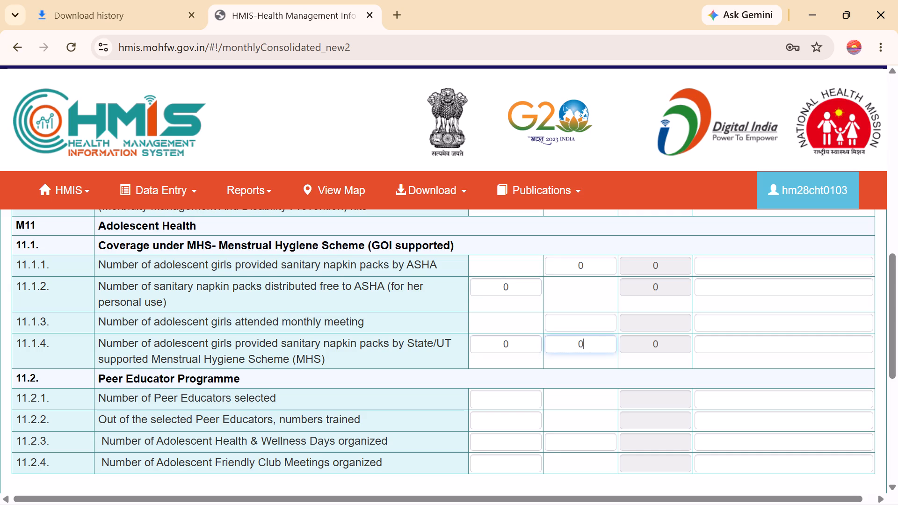
left_click_drag(572, 325, 572, 330)
key("0")
Enter 0 in-facility for Peer Educators selected (11.2.1) and trained (11.2.2), and 0 in both columns for Wellness Days (11.2.3).
scroll(572, 330, "down", 2)
scroll(541, 310, "up", 1)
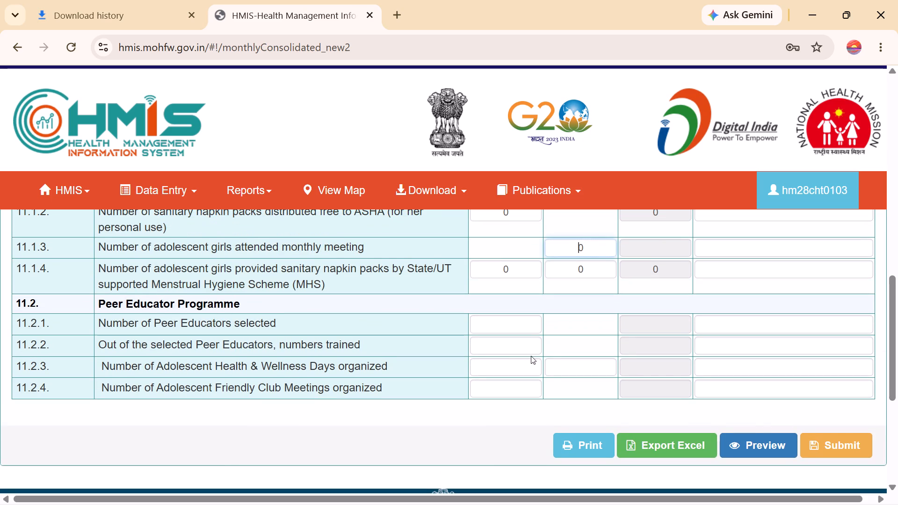
left_click(504, 328)
key("0")
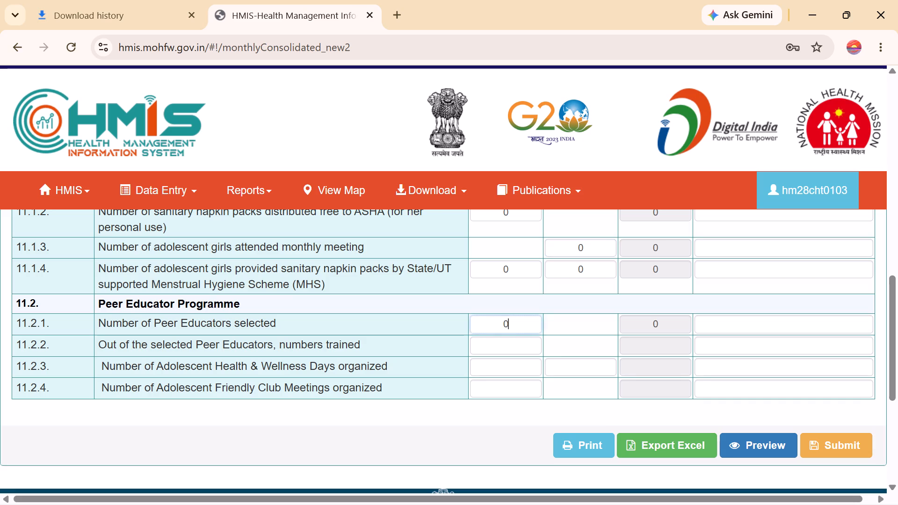
left_click(515, 347)
key("0")
left_click(496, 367)
key("0")
left_click(594, 368)
key("0")
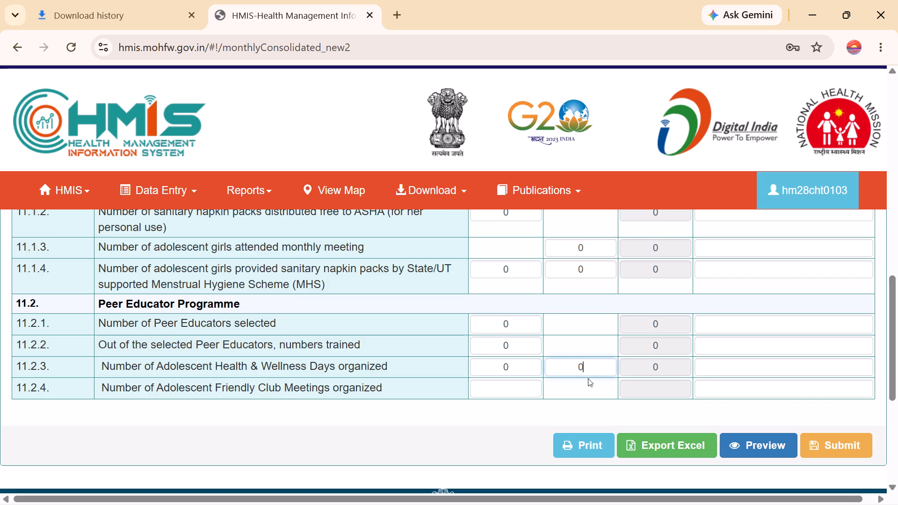
Change Wellness Days organized (11.2.3) to 11 in-facility and 9 outreach, and enter 0 in-facility for Friendly Club Meetings (11.2.4).
left_click(510, 388)
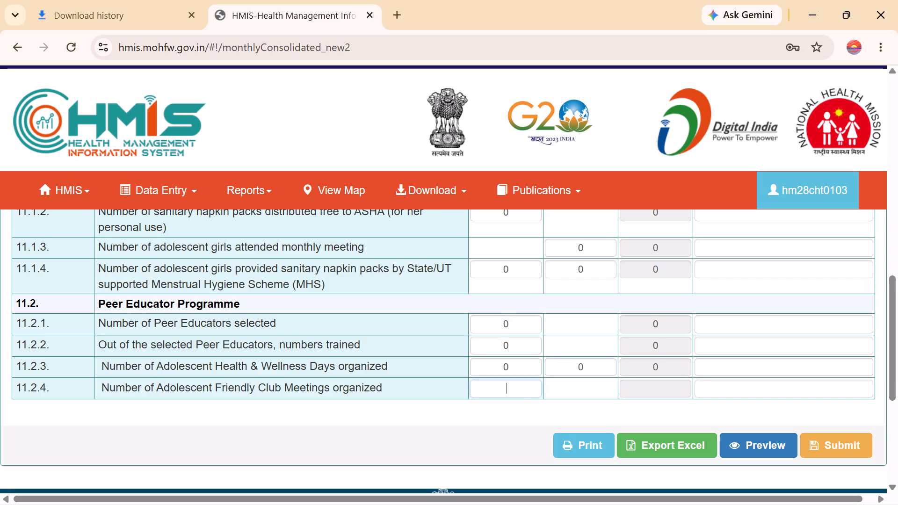
left_click(514, 365)
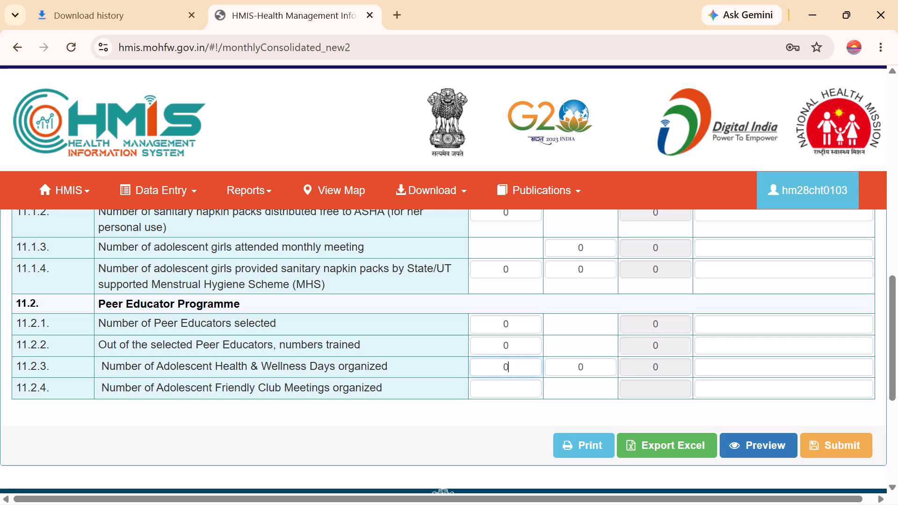
key("BackSpace")
type("111")
key("BackSpace")
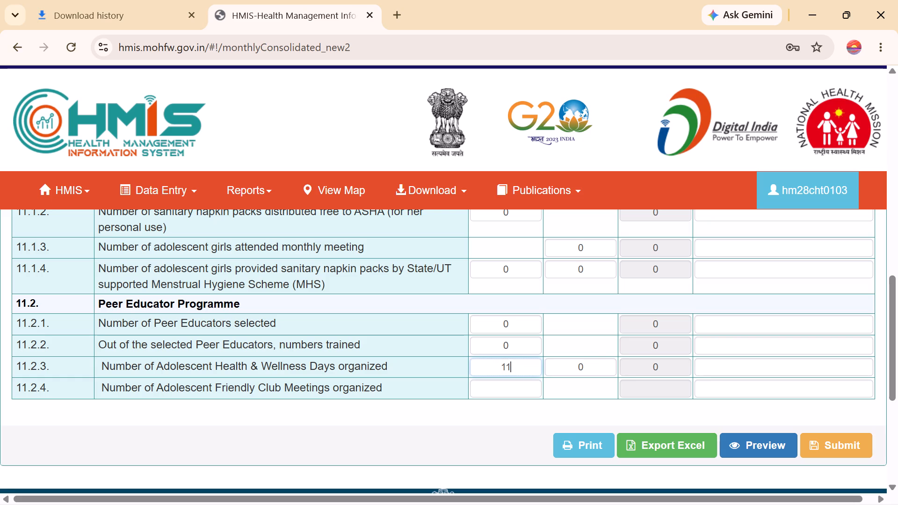
left_click(598, 366)
key("BackSpace")
key("9")
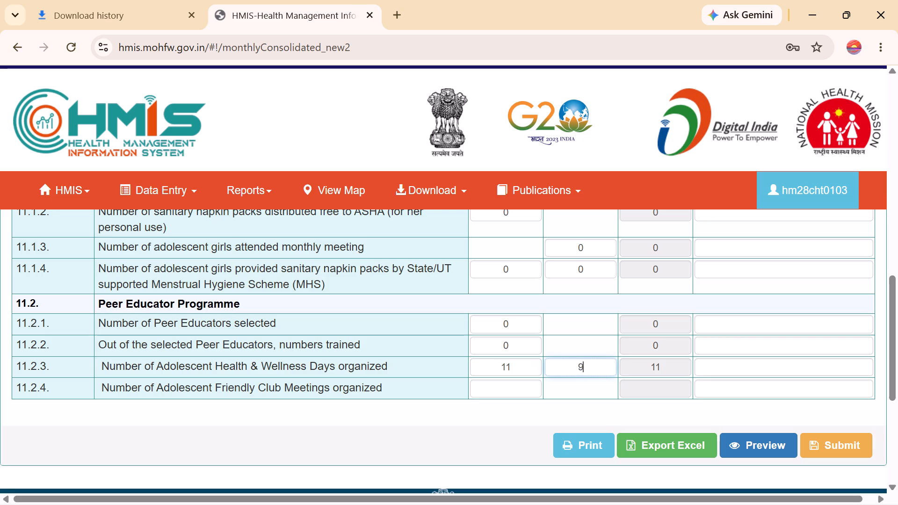
left_click(514, 390)
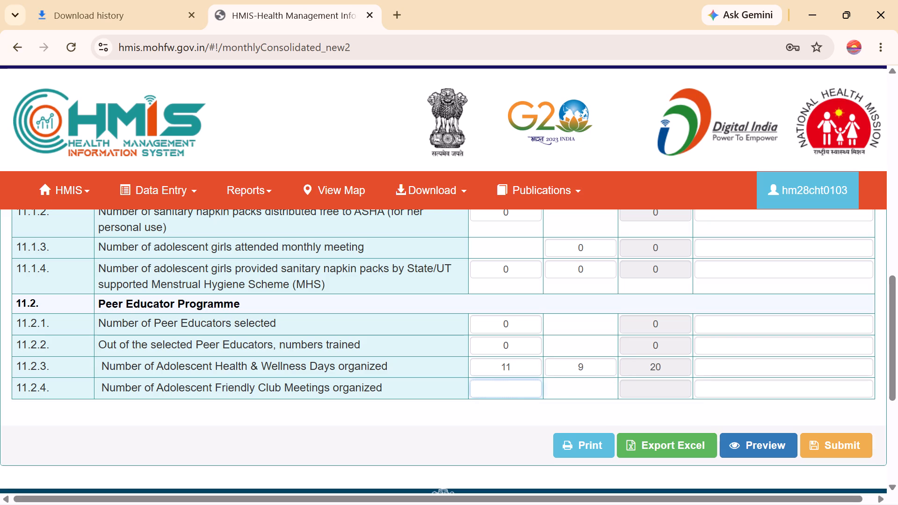
key("0")
Submit the Part-B M10-M11 data and confirm the submission.
left_click(834, 445)
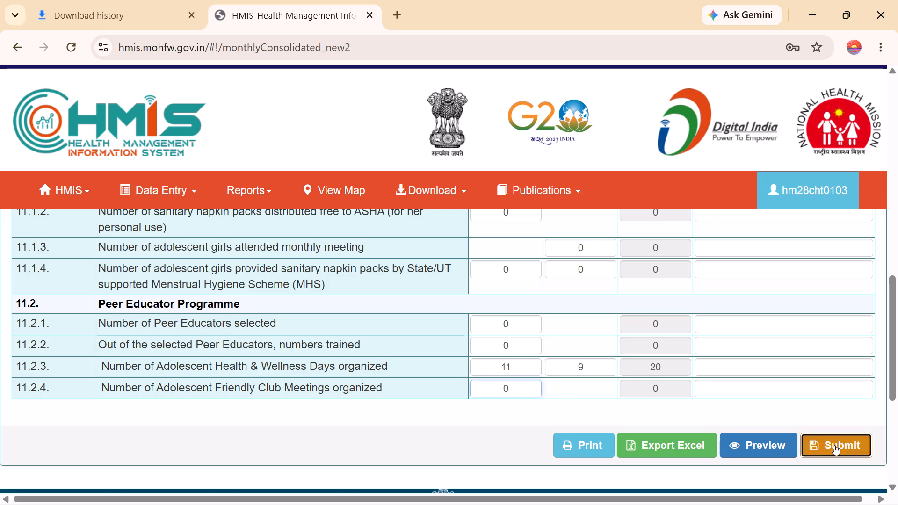
left_click(426, 187)
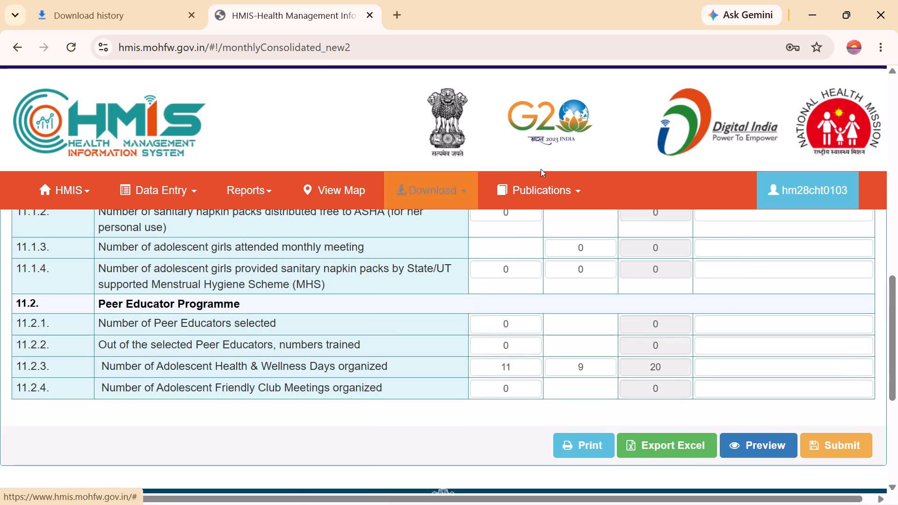
Open the Part-C M12 section of the form.
scroll(493, 346, "up", 12)
scroll(367, 340, "down", 1)
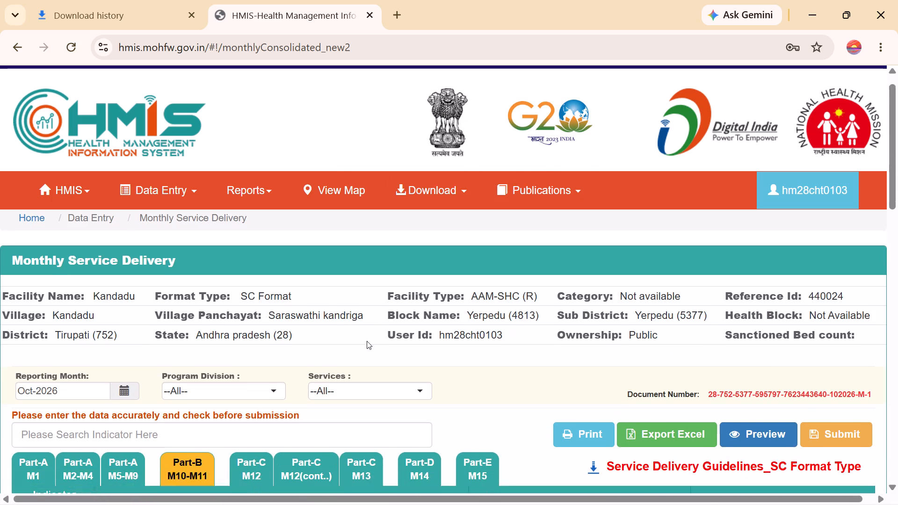
scroll(351, 347, "down", 2)
left_click(259, 257)
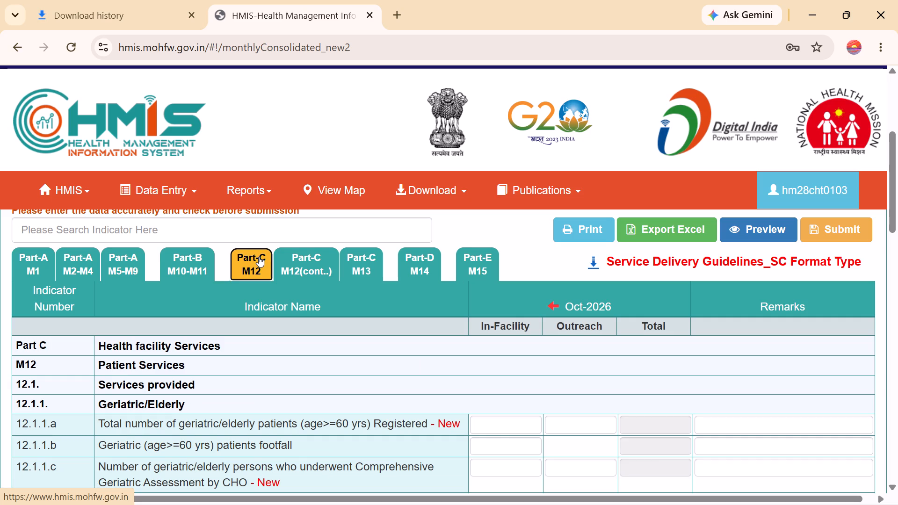
Enter 0 in-facility and 0 outreach for geriatric rows 12.1.1.a and 12.1.1.c, and 0 in-facility for geriatric footfall (12.1.1.b).
scroll(301, 376, "down", 2)
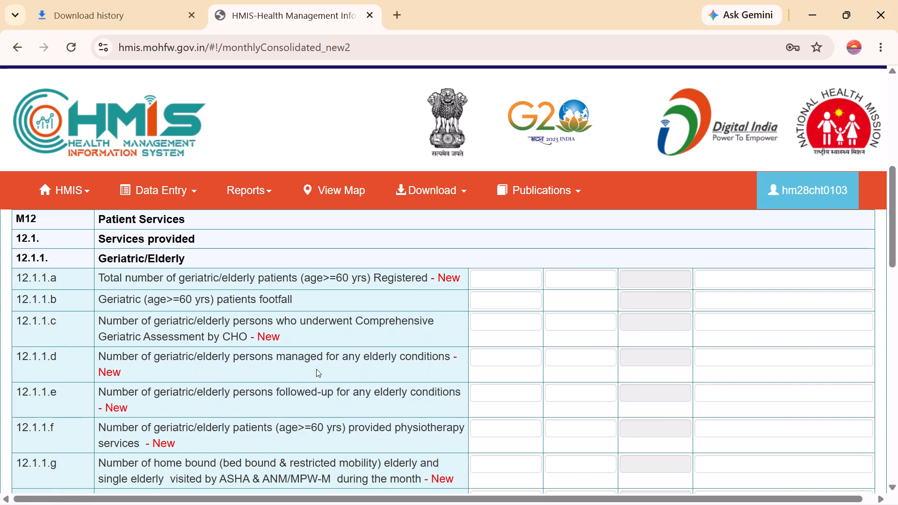
left_click(516, 272)
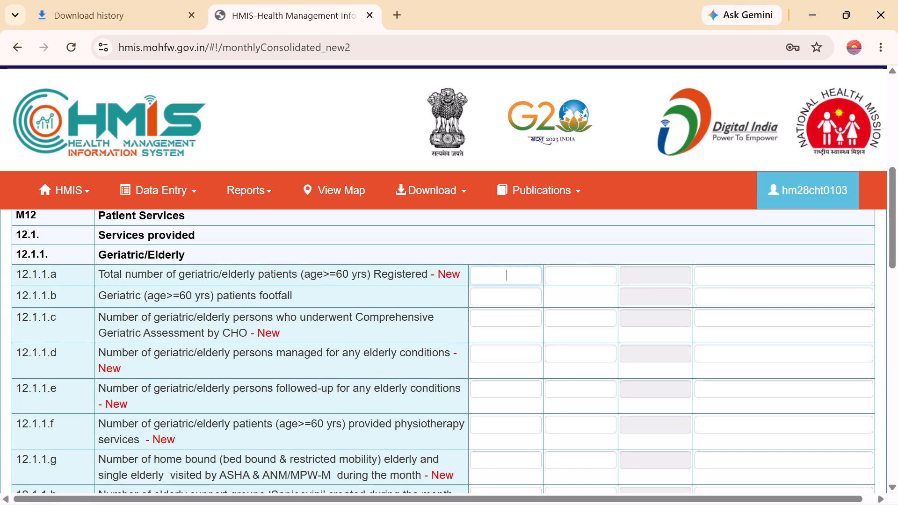
key("0")
left_click(575, 273)
key("0")
left_click(523, 299)
key("0")
left_click(513, 320)
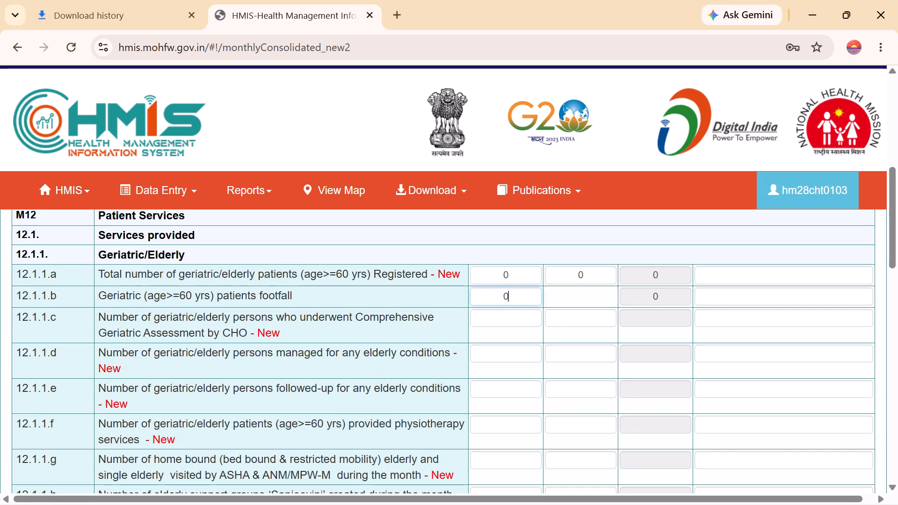
key("0")
key("0")
left_click(593, 325)
left_click(579, 318)
key("0")
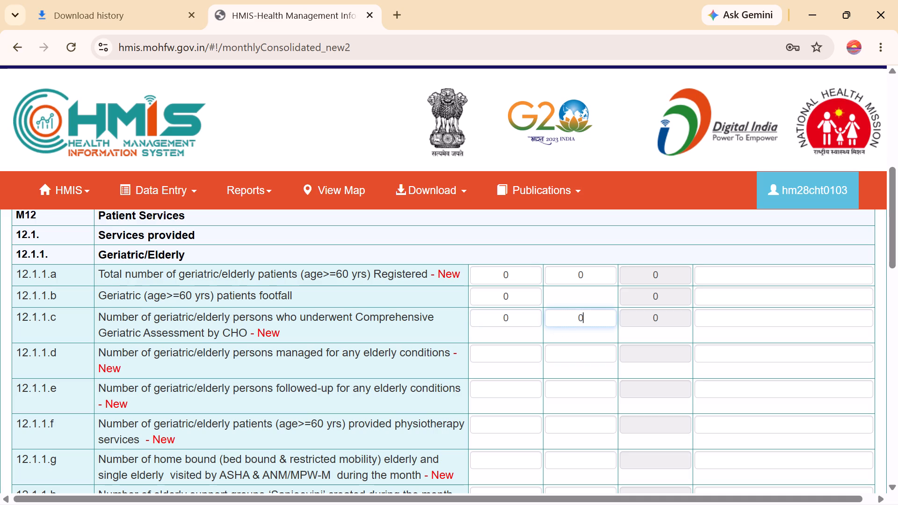
Enter 0 in-facility and 0 outreach for elderly persons managed (12.1.1.d) and followed up (12.1.1.e).
left_click(502, 345)
key("0")
left_click(568, 346)
key("0")
left_click(501, 390)
key("0")
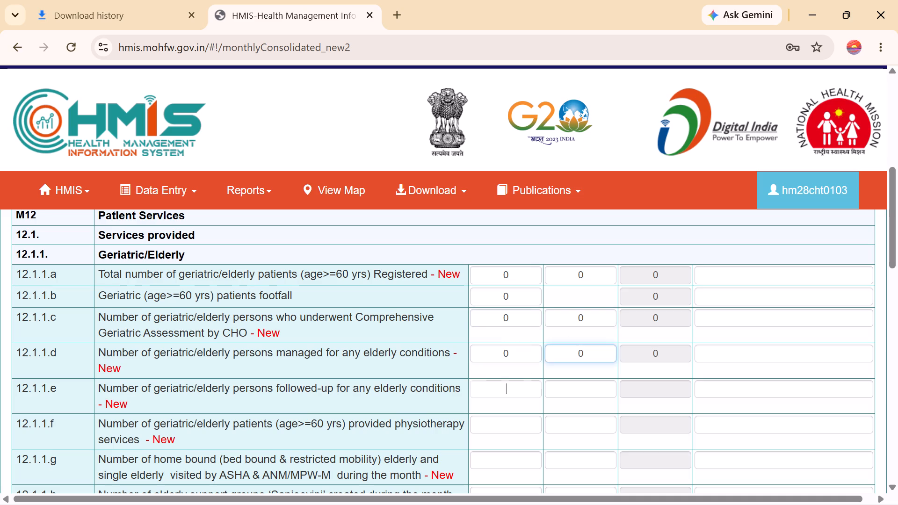
left_click(572, 382)
key("0")
Enter 0 in-facility and 0 outreach for elderly physiotherapy services (12.1.1.f) and home-bound elderly visited (12.1.1.g).
scroll(562, 389, "down", 2)
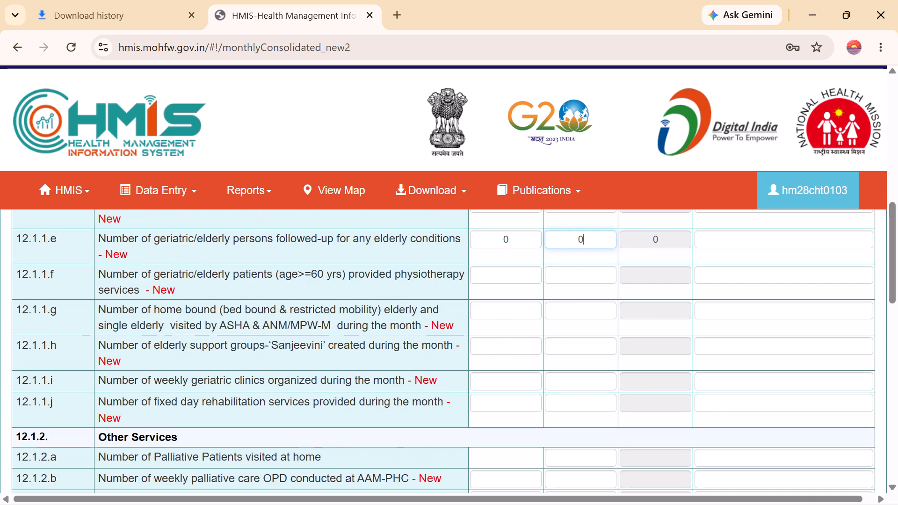
left_click(499, 276)
key("0")
left_click(572, 269)
key("0")
left_click(514, 307)
key("0")
left_click(568, 308)
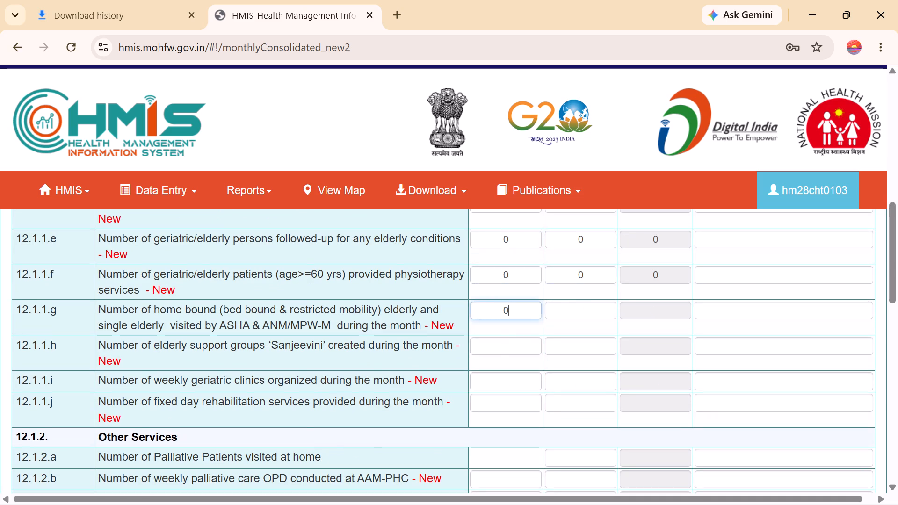
key("0")
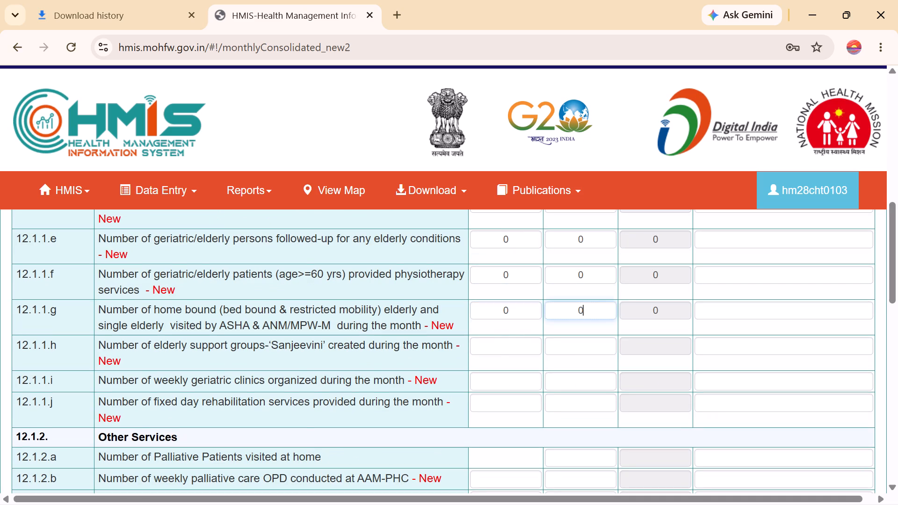